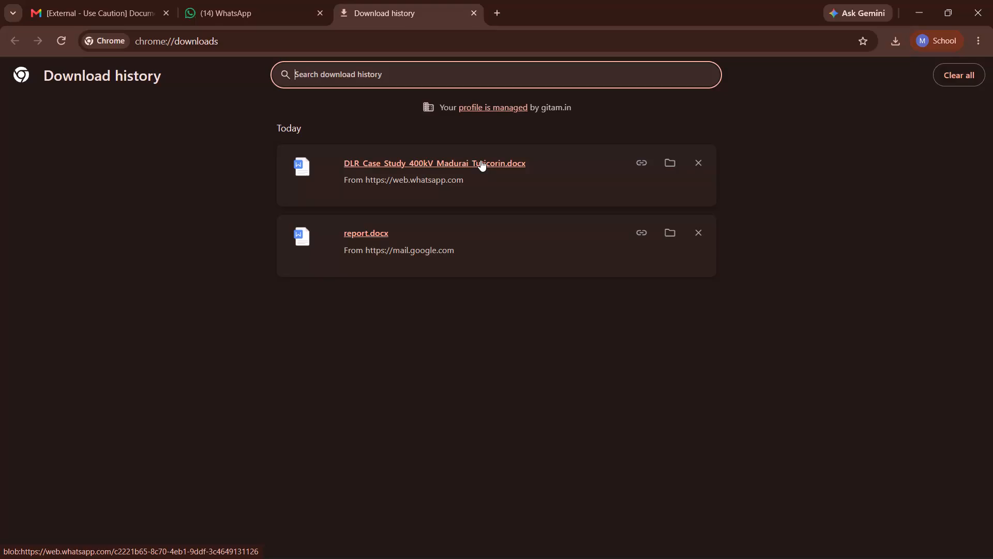
# Open DLR_Case_Study_400kV_Madurai_Tuticorin.docx from the download history.
pyautogui.click(480, 160)
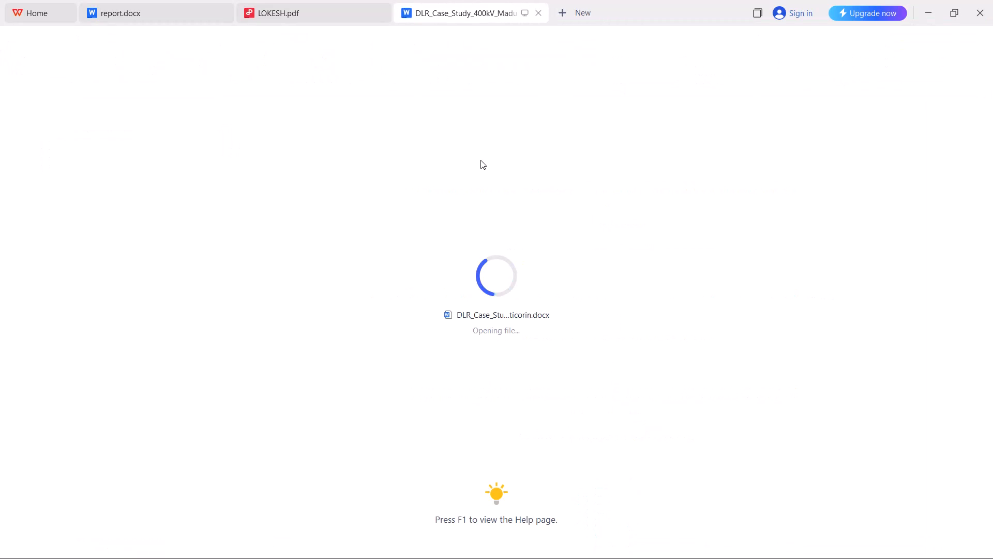
# Close the other two open documents, the PDF and report.docx, keeping only the DLR case study open.
pyautogui.click(382, 15)
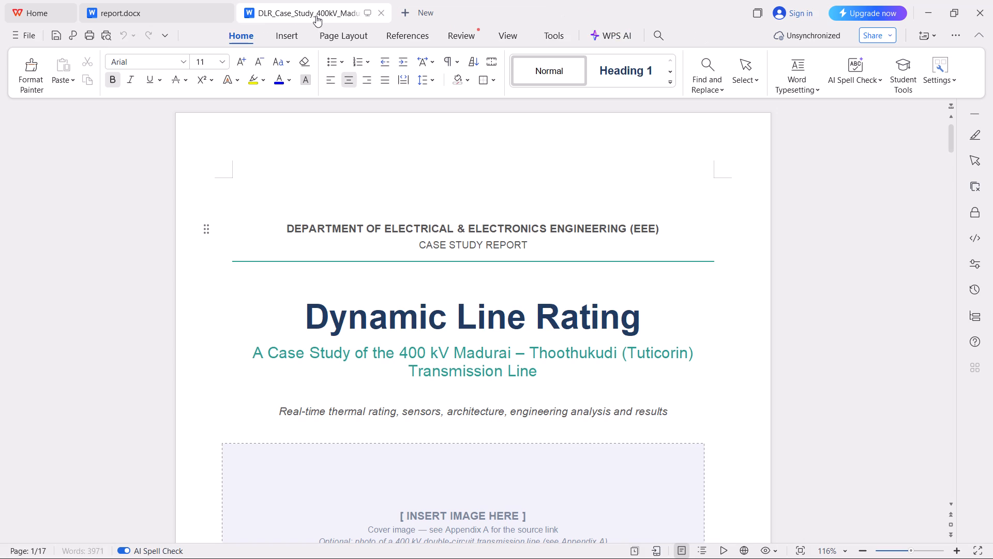
pyautogui.click(224, 12)
# On the cover, remove the "&" from the department line, insert "AND COMMUNICATION" before ENGINEERING, and change the abbreviation to EECE.
pyautogui.scroll(-1, 532, 315)
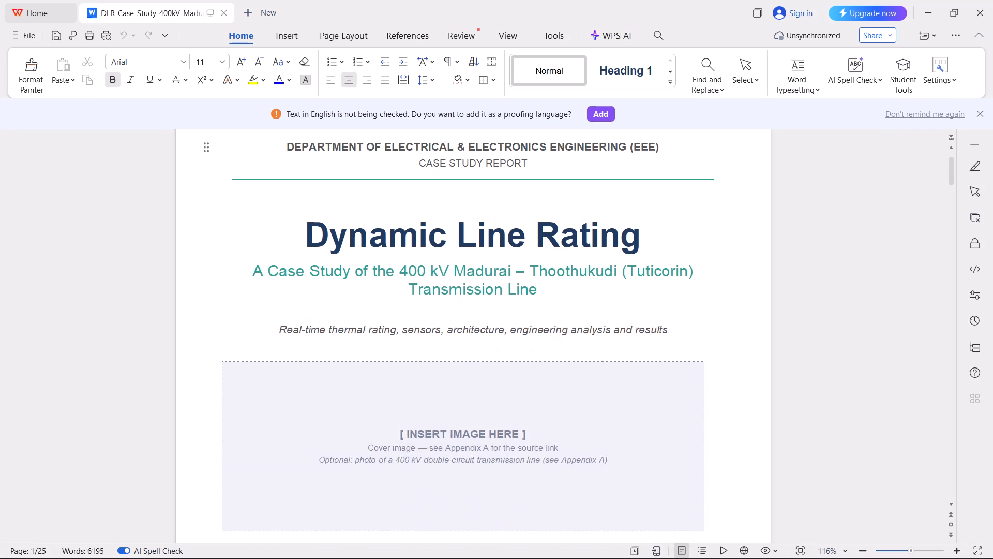
pyautogui.scroll(-1, 532, 315)
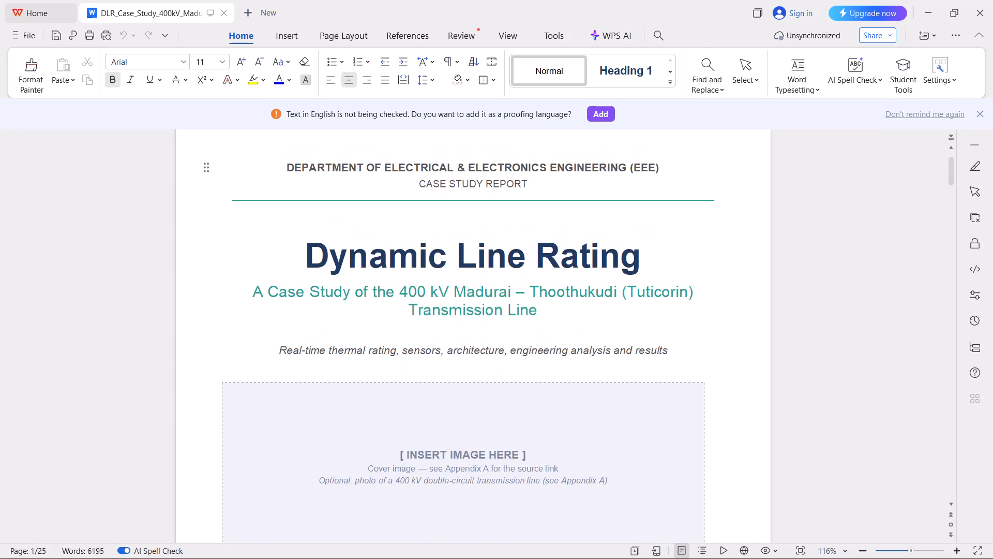
pyautogui.click(547, 161)
pyautogui.click(464, 165)
pyautogui.press('BackSpace')
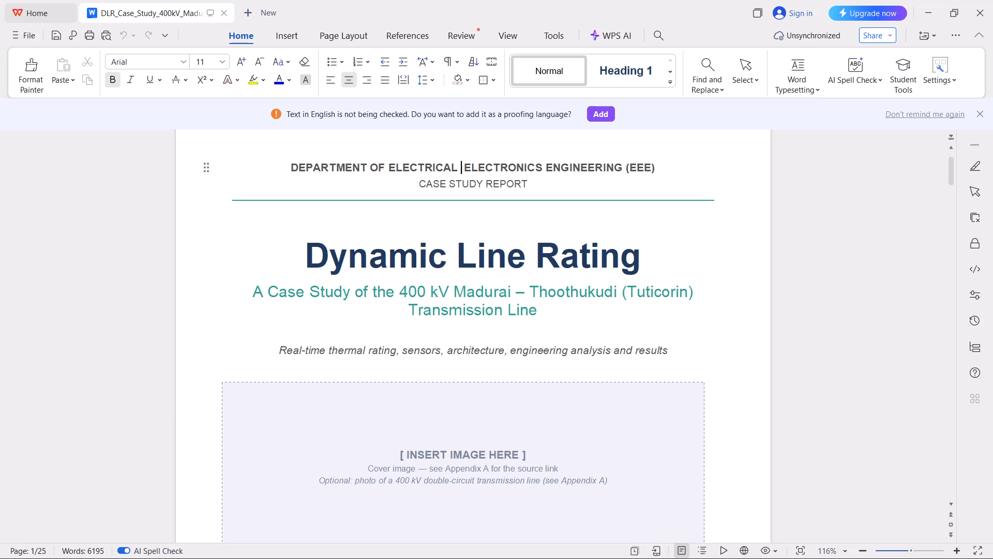
pyautogui.click(546, 168)
pyautogui.write('AND COMMUNICATION')
pyautogui.press('space')
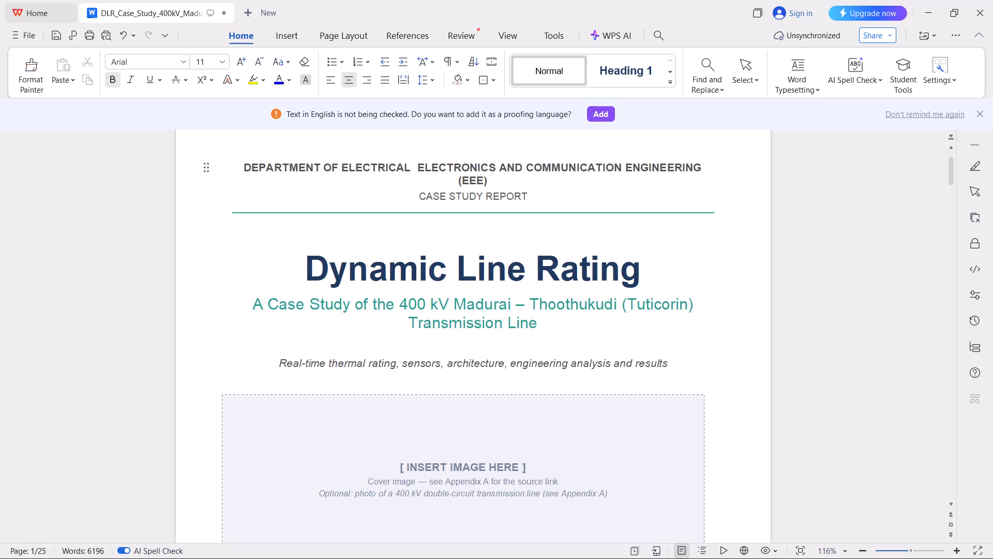
pyautogui.click(476, 181)
pyautogui.press('c')
# Delete the Keywords paragraph and the "How to read this report" note at the end of the Abstract.
pyautogui.scroll(-2, 571, 189)
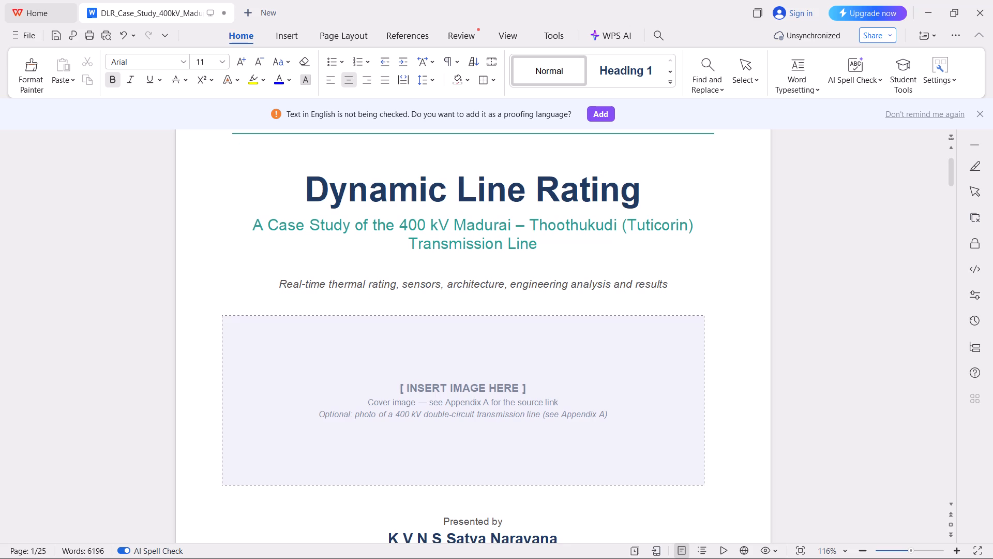
pyautogui.scroll(-1, 499, 373)
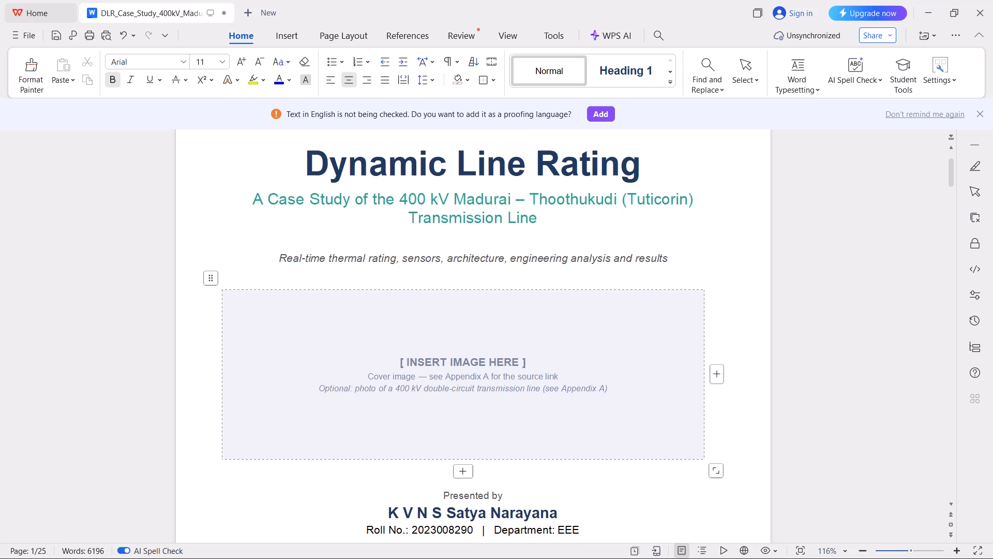
pyautogui.scroll(-8, 509, 425)
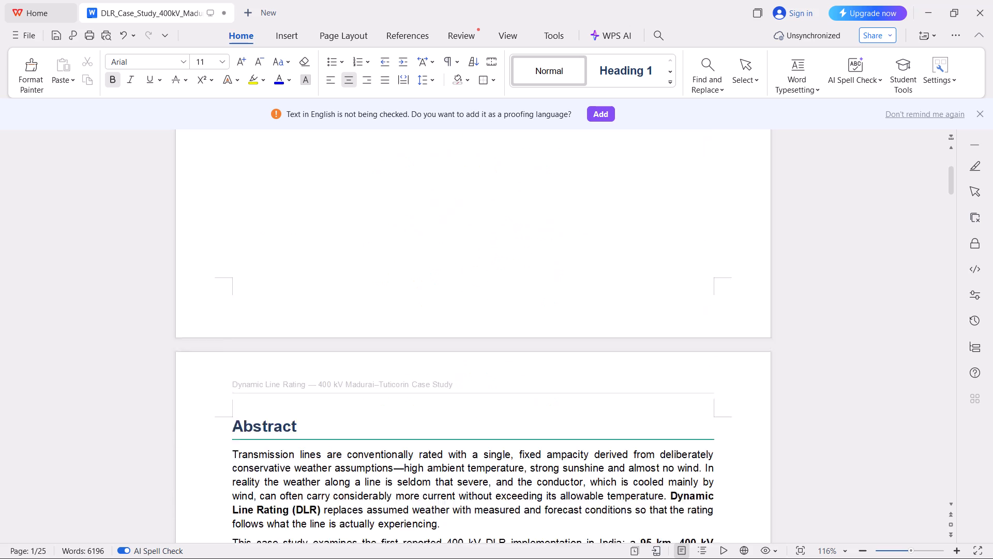
pyautogui.scroll(-6, 509, 425)
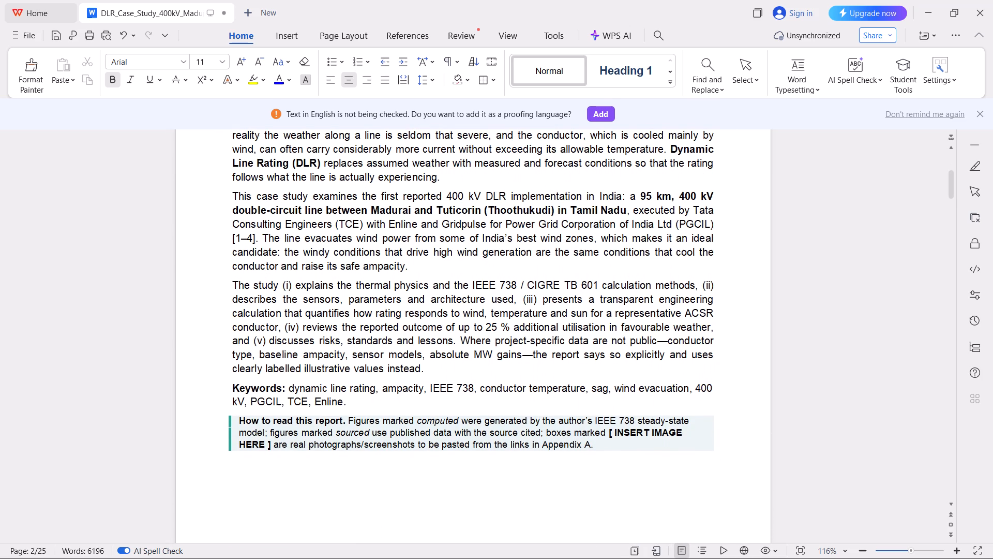
pyautogui.moveTo(280, 461); pyautogui.dragTo(229, 396)
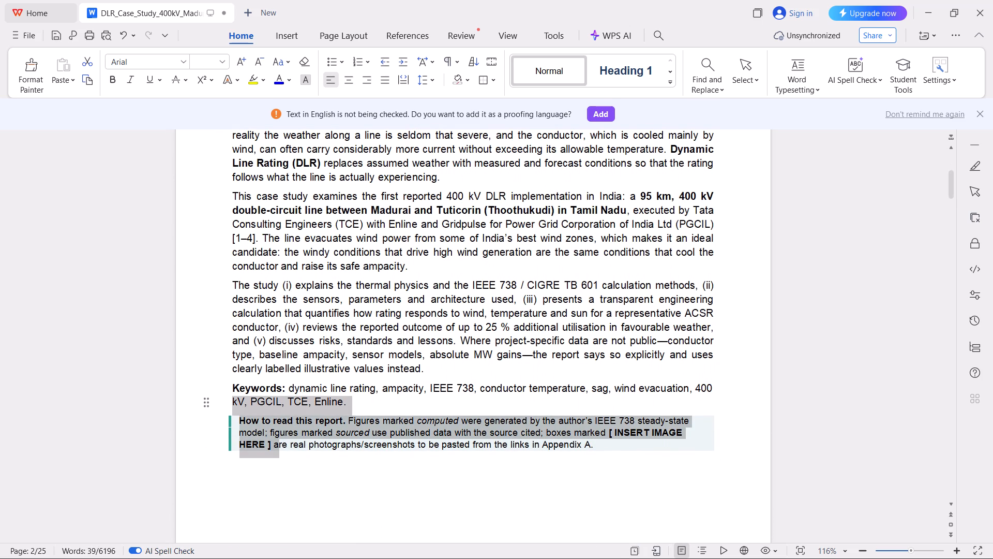
pyautogui.press('Delete')
pyautogui.moveTo(595, 417); pyautogui.dragTo(498, 404)
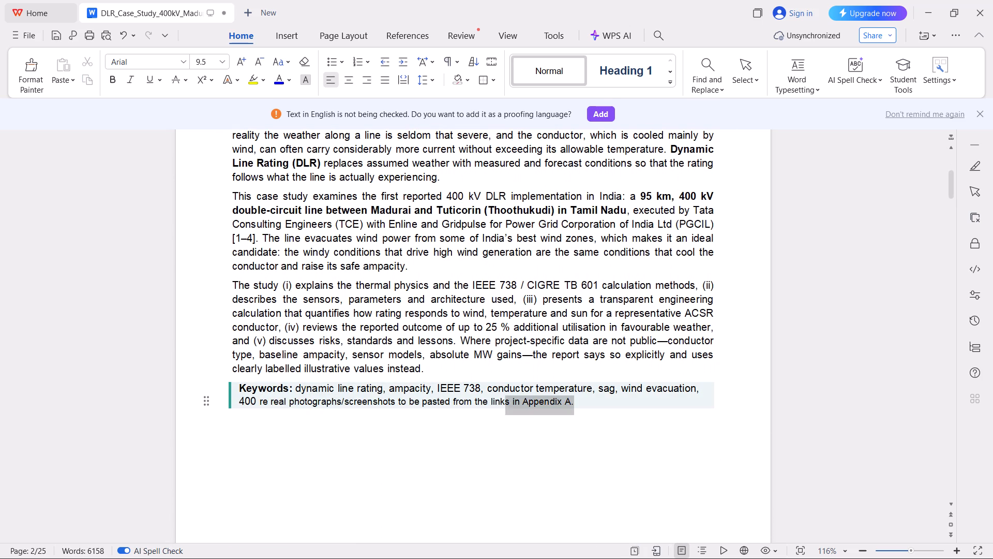
pyautogui.moveTo(498, 404); pyautogui.dragTo(227, 391)
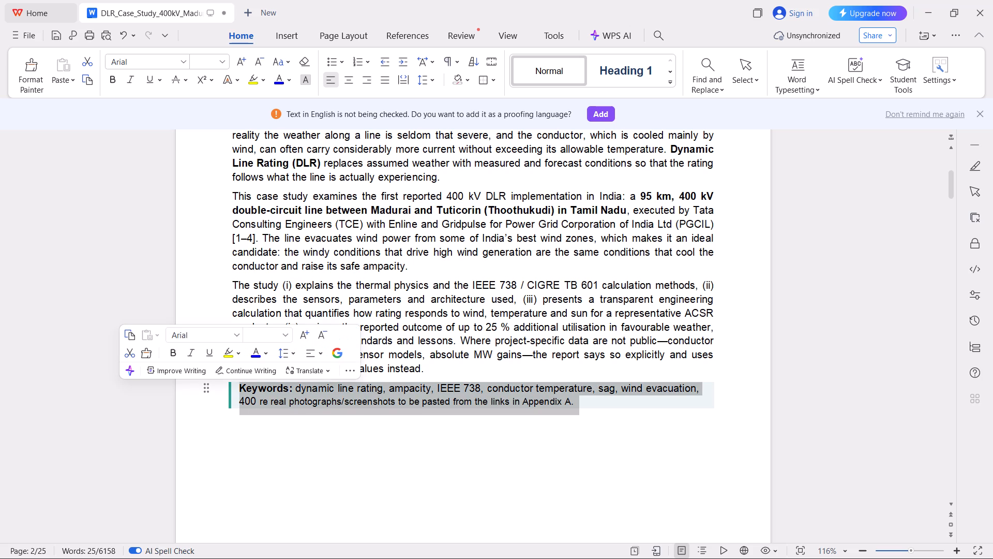
pyautogui.press('Delete')
# Review the report from the cover page through the contents and chapter 1 to section 3.3, Sensor families.
pyautogui.scroll(4, 306, 315)
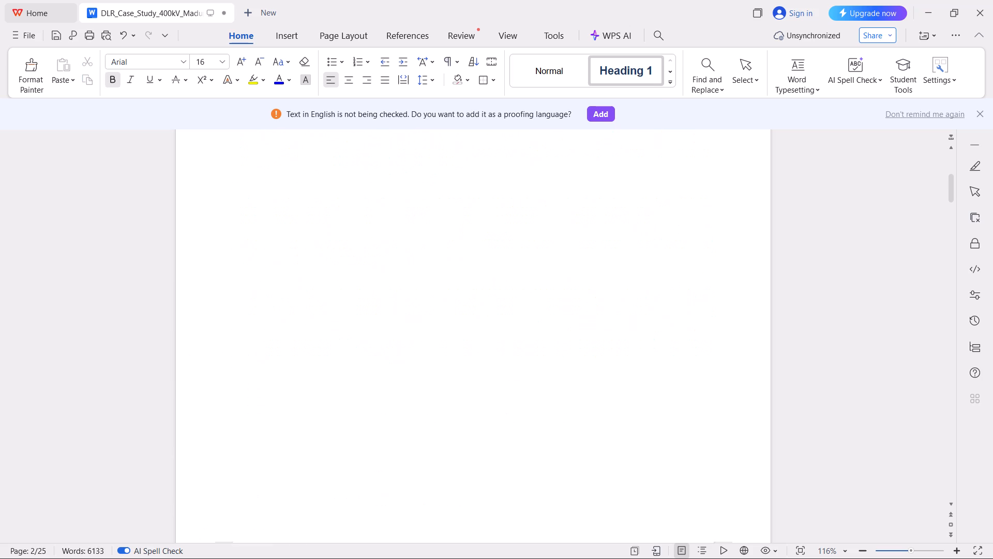
pyautogui.scroll(3, 306, 315)
pyautogui.scroll(-5, 306, 315)
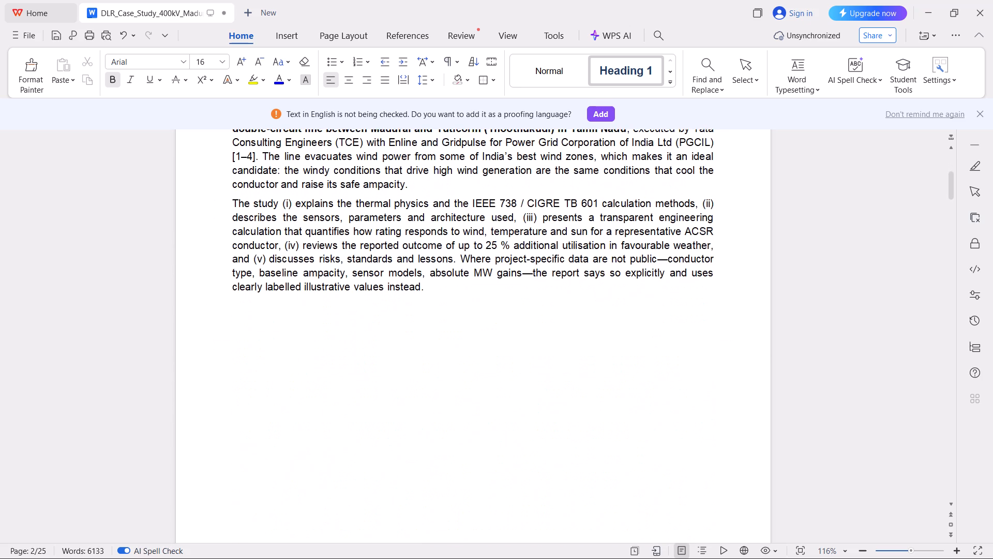
pyautogui.scroll(12, 306, 315)
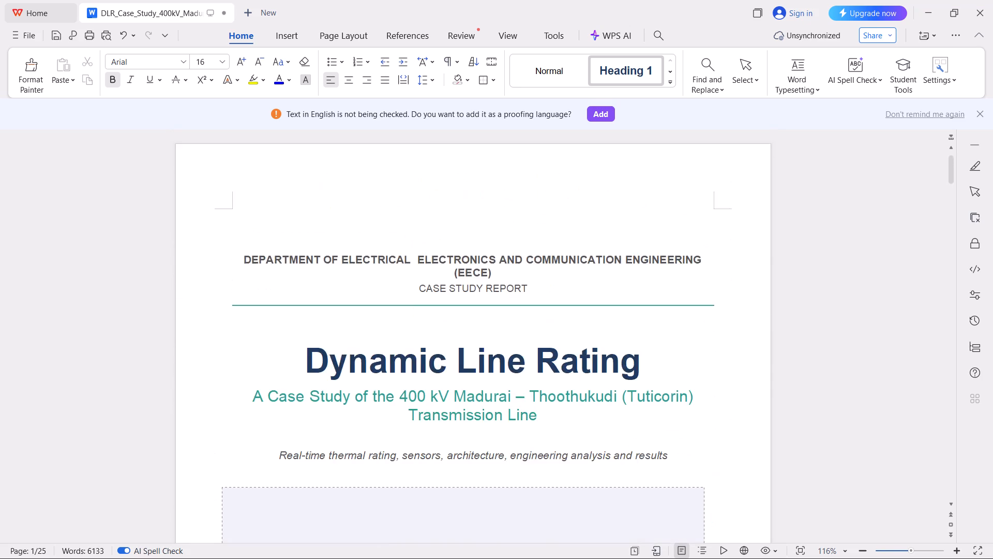
pyautogui.scroll(-16, 306, 315)
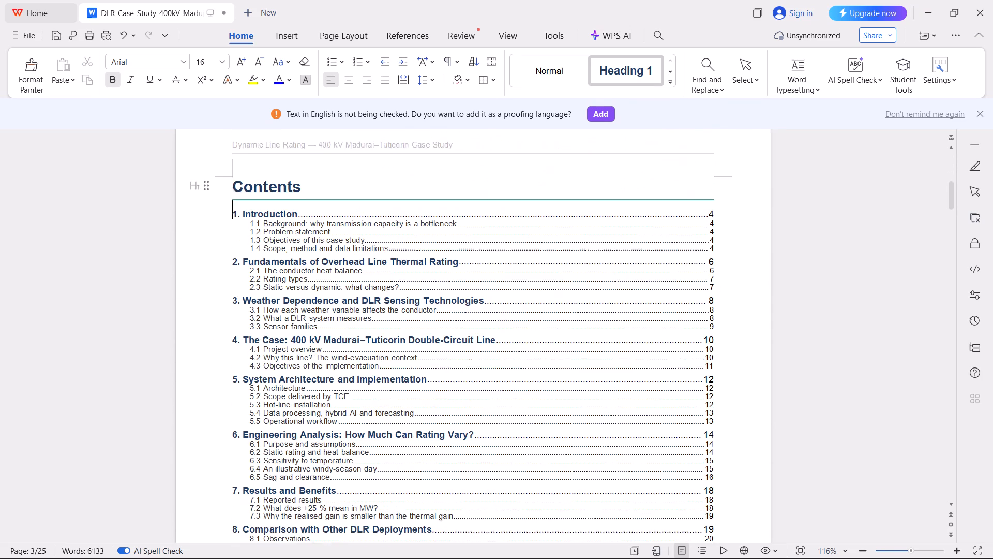
pyautogui.scroll(-4, 306, 315)
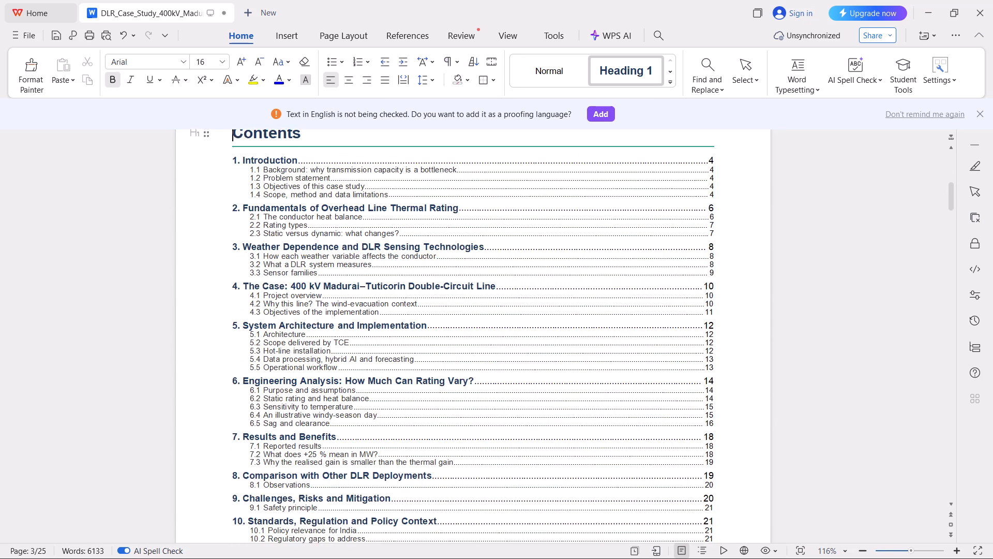
pyautogui.scroll(-8, 306, 315)
pyautogui.scroll(3, 306, 315)
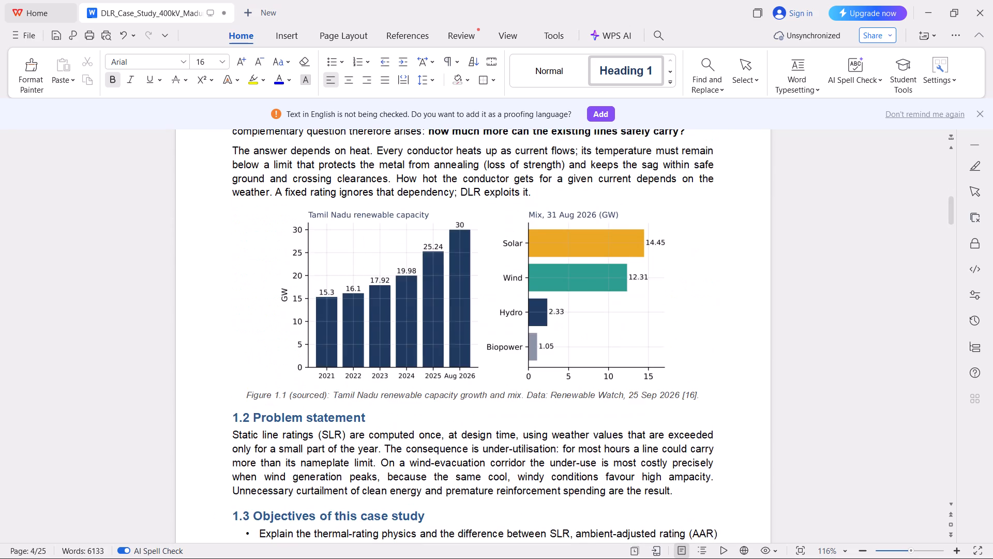
pyautogui.scroll(3, 306, 315)
pyautogui.scroll(-2, 306, 315)
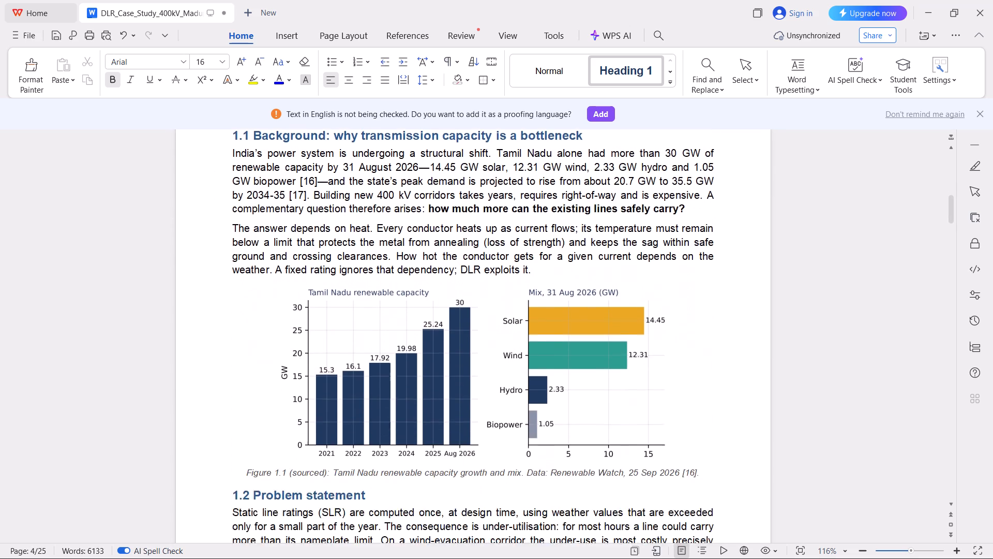
pyautogui.scroll(-4, 306, 315)
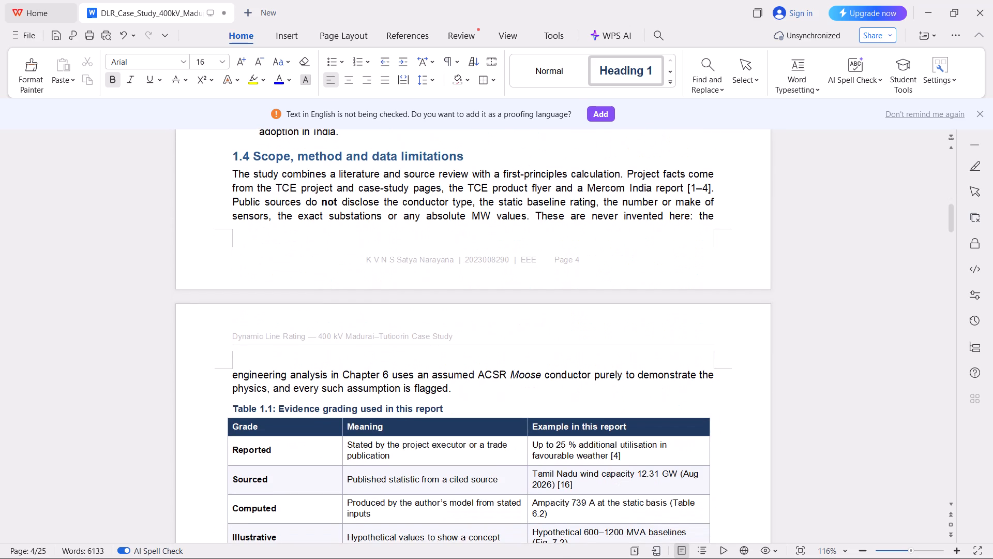
pyautogui.scroll(5, 306, 315)
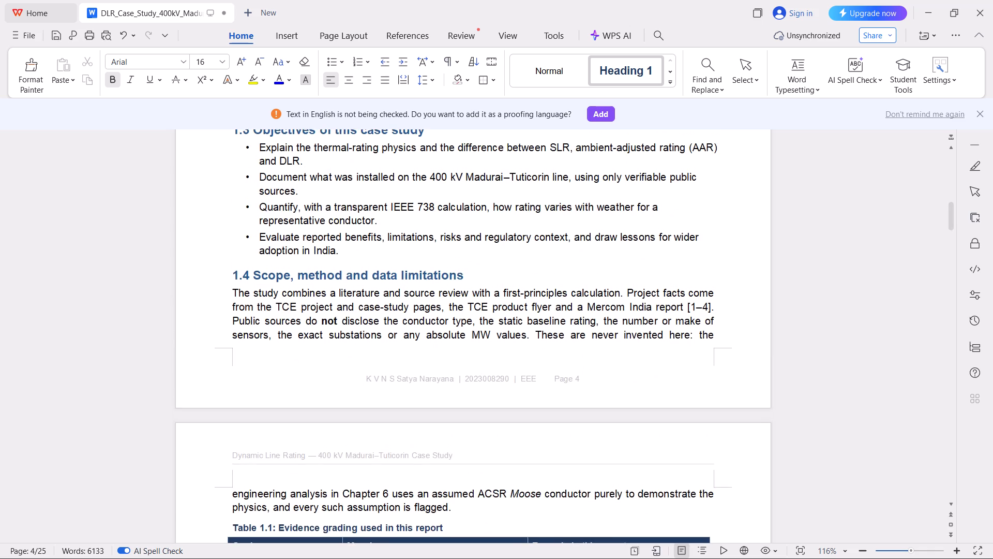
pyautogui.scroll(2, 306, 315)
pyautogui.scroll(-8, 306, 315)
pyautogui.scroll(13, 306, 315)
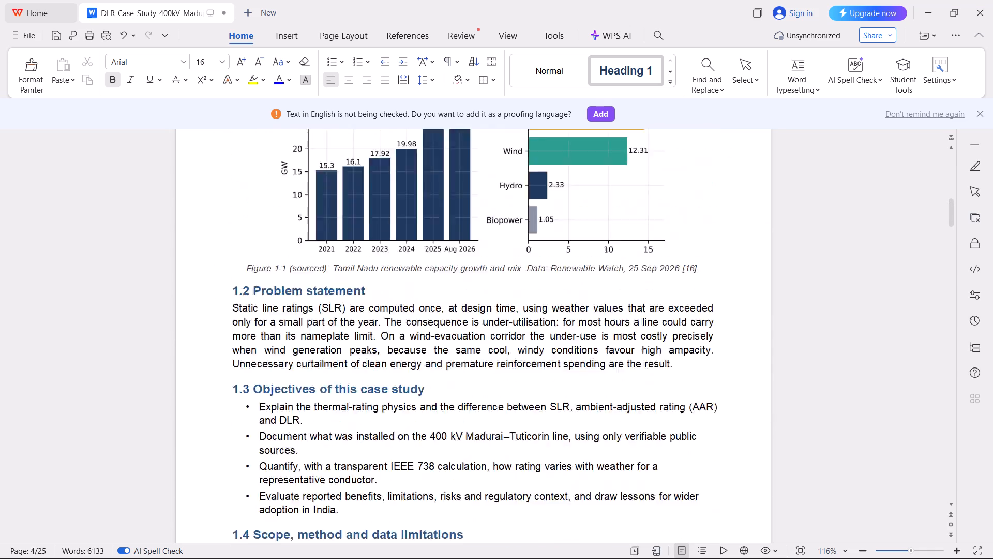
pyautogui.scroll(4, 306, 315)
pyautogui.scroll(-14, 306, 315)
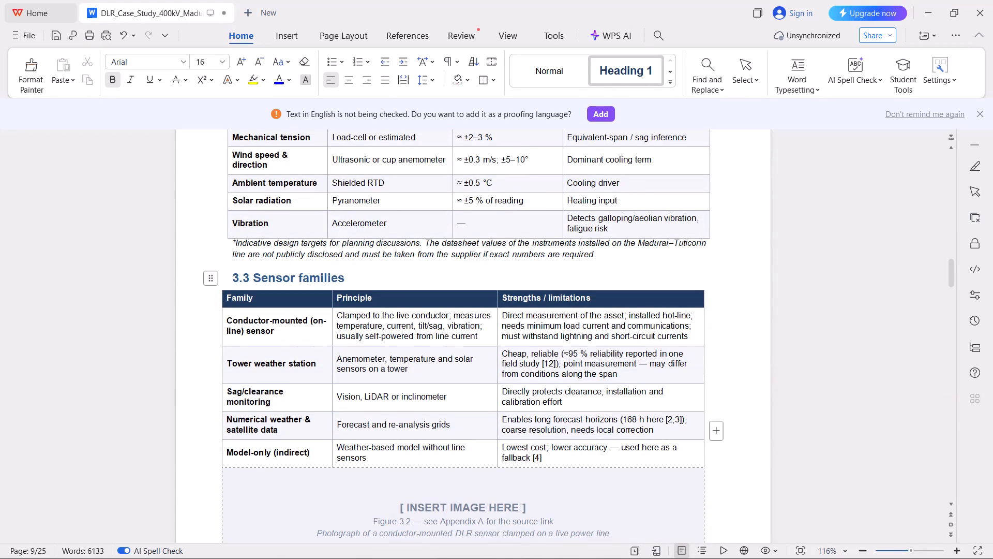
# In the appendix, delete section "A.1 Figures already generated (no action needed)" with its table and the Search keywords note below it.
pyautogui.moveTo(946, 268); pyautogui.dragTo(952, 281)
pyautogui.moveTo(952, 281); pyautogui.dragTo(958, 551)
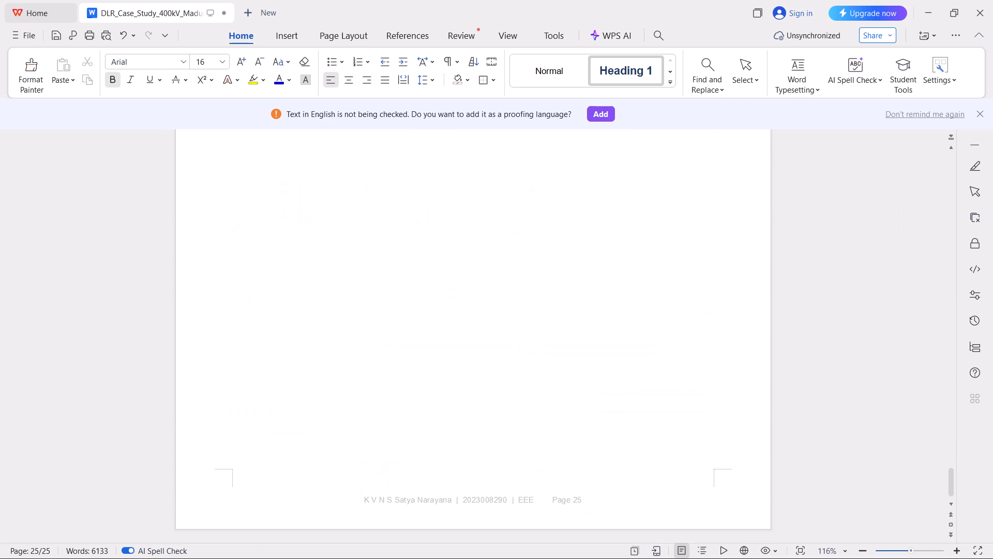
pyautogui.scroll(7, 568, 326)
pyautogui.scroll(-2, 568, 326)
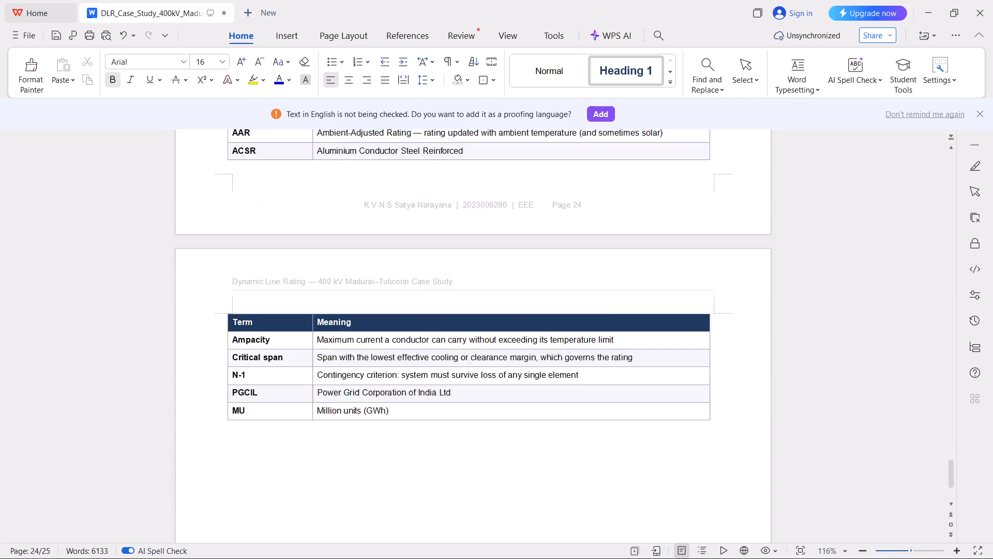
pyautogui.scroll(-2, 568, 326)
pyautogui.scroll(2, 383, 383)
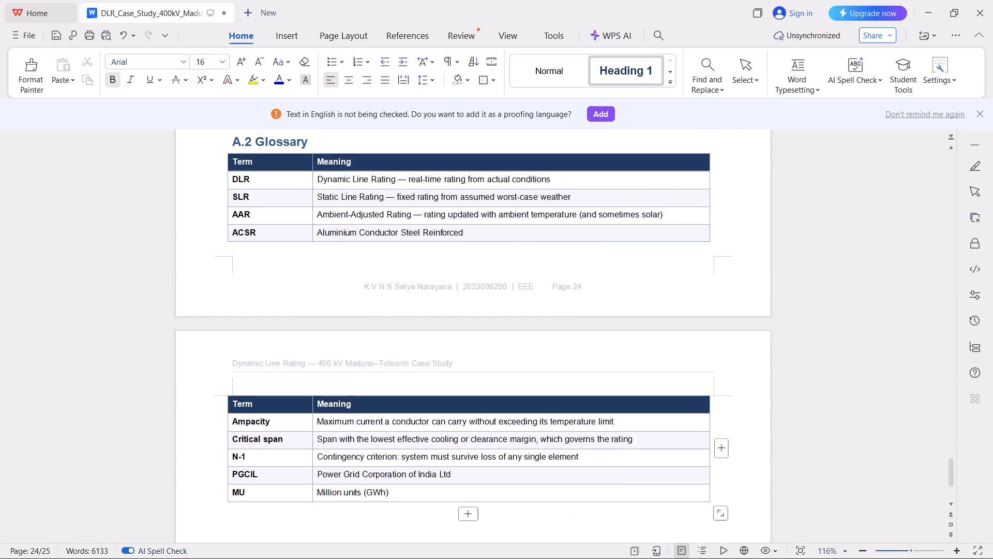
pyautogui.scroll(4, 383, 383)
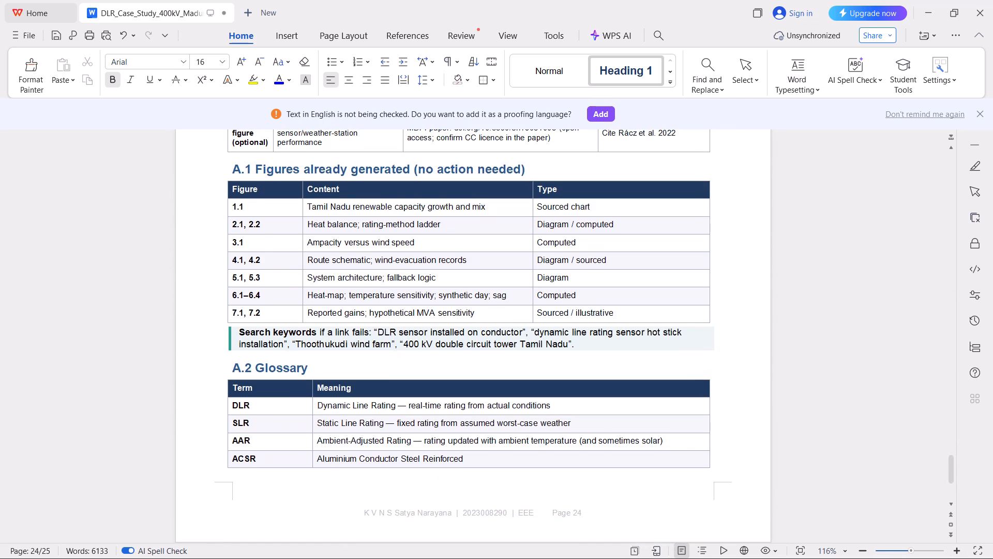
pyautogui.scroll(-1, 322, 311)
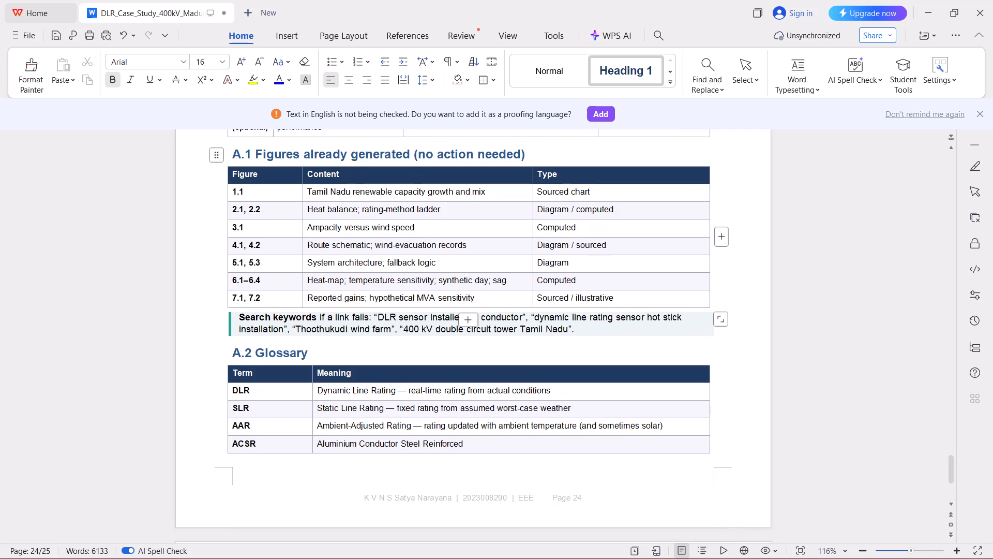
pyautogui.scroll(1, 320, 305)
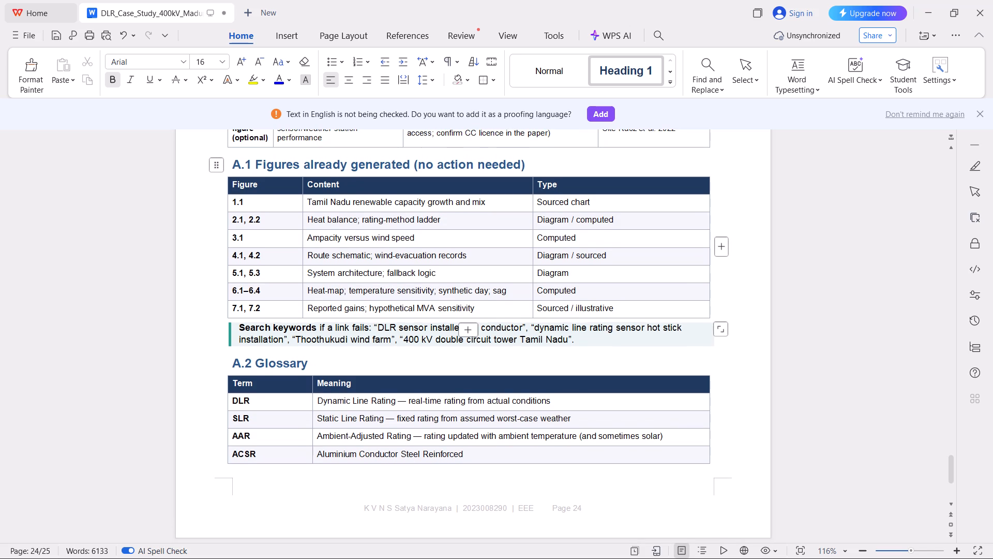
pyautogui.moveTo(572, 342); pyautogui.dragTo(228, 173)
pyautogui.press('Delete')
pyautogui.scroll(2, 316, 253)
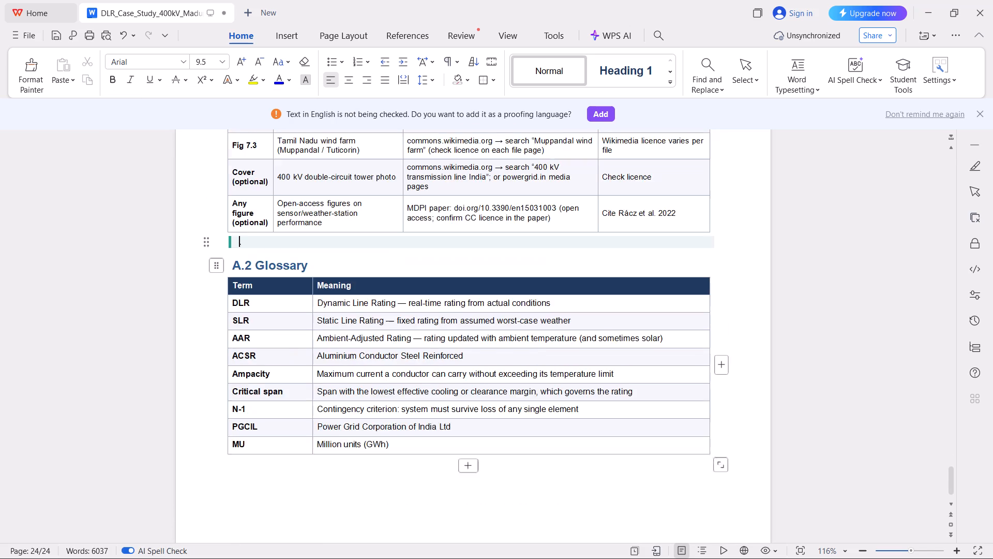
# Change the appendix glossary heading to "A.Glossary" by removing the number 2 and the space after it.
pyautogui.scroll(2, 316, 253)
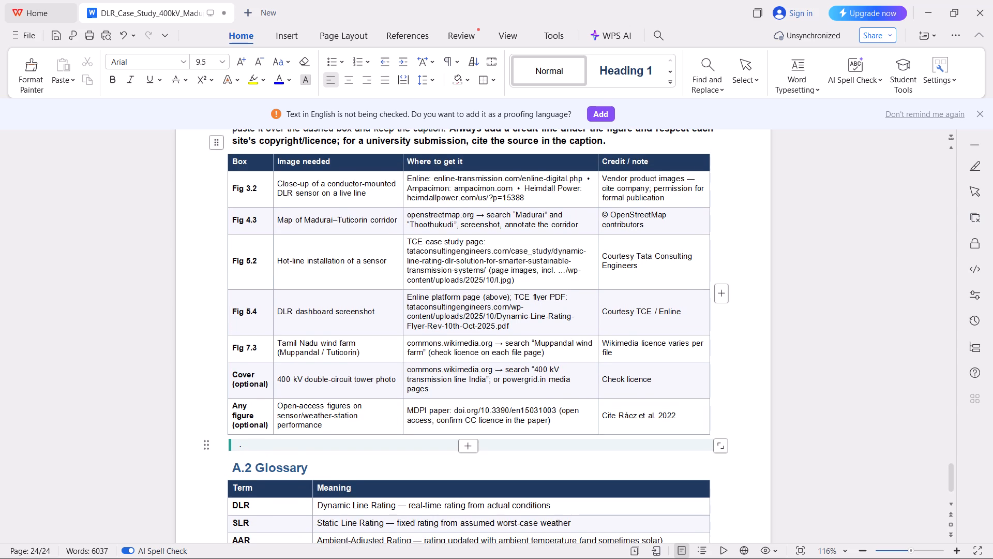
pyautogui.click(252, 465)
pyautogui.press('Delete')
pyautogui.press('BackSpace')
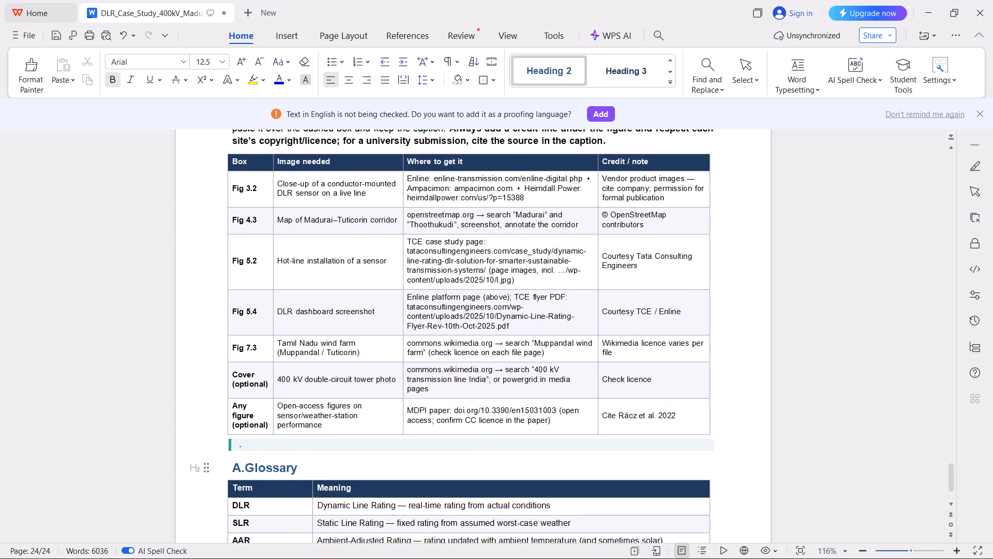
# Copy the source text from the Cover (optional) row of Appendix A and search for it without quotes in a new Chrome tab.
pyautogui.scroll(4, 252, 465)
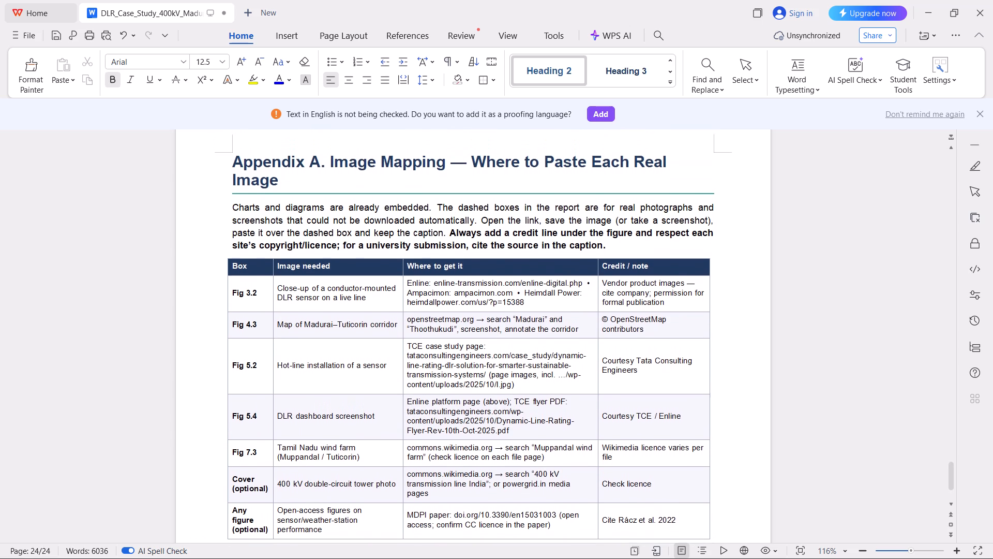
pyautogui.scroll(1, 252, 465)
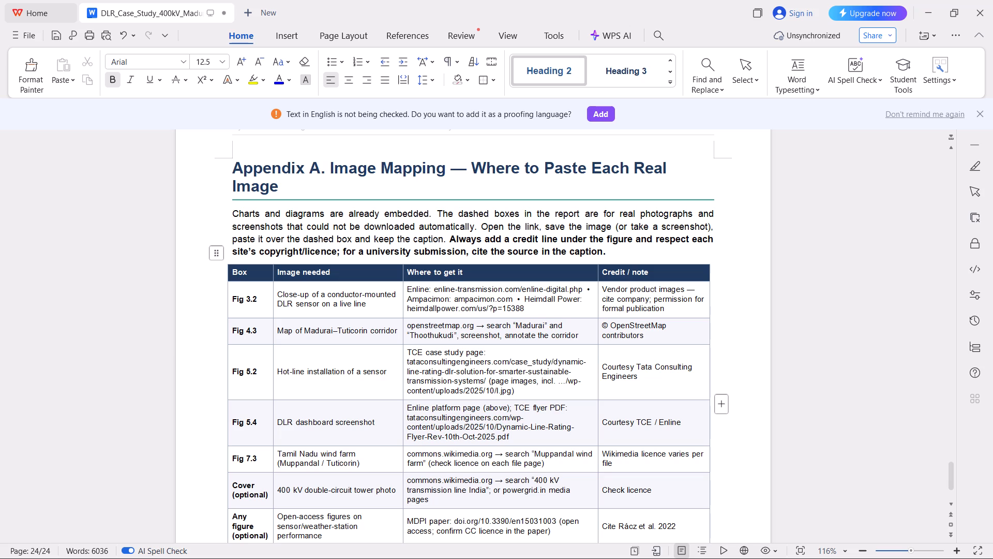
pyautogui.scroll(-1, 502, 303)
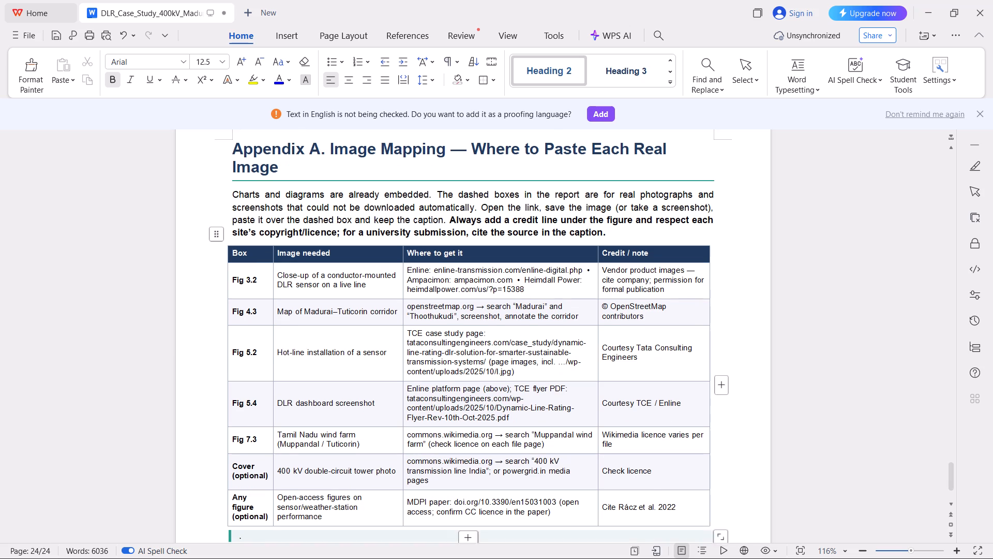
pyautogui.scroll(-1, 502, 303)
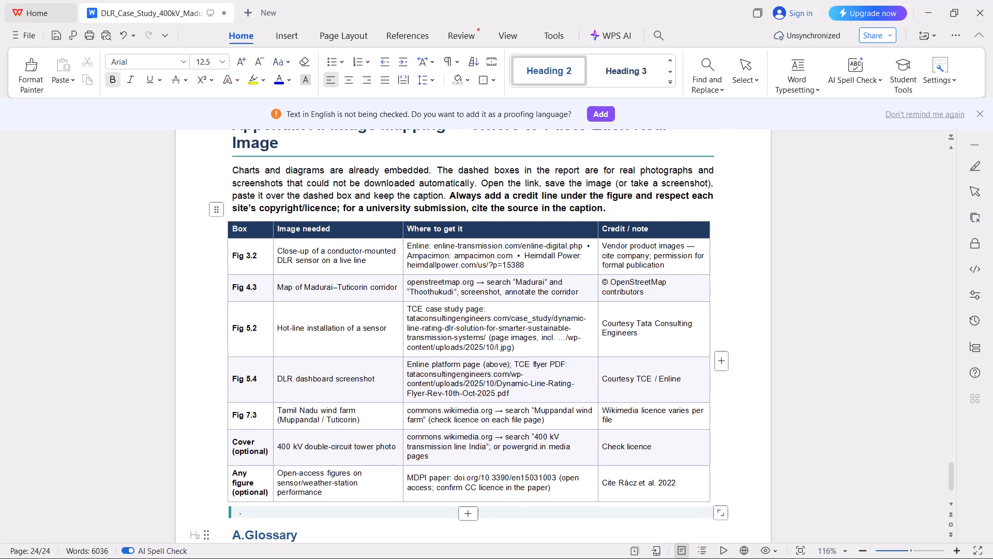
pyautogui.moveTo(440, 457); pyautogui.dragTo(403, 440)
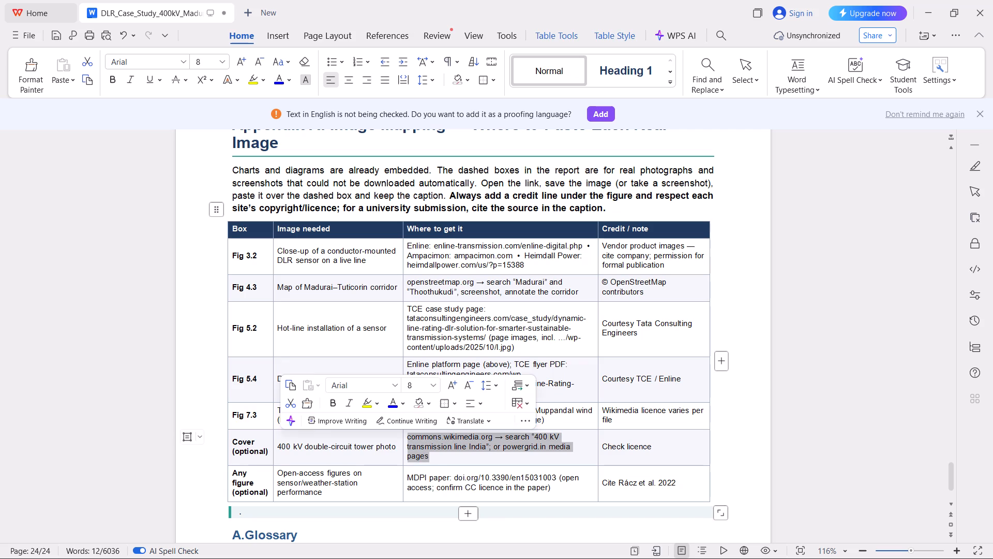
pyautogui.hotkey('ctrl', 'c')
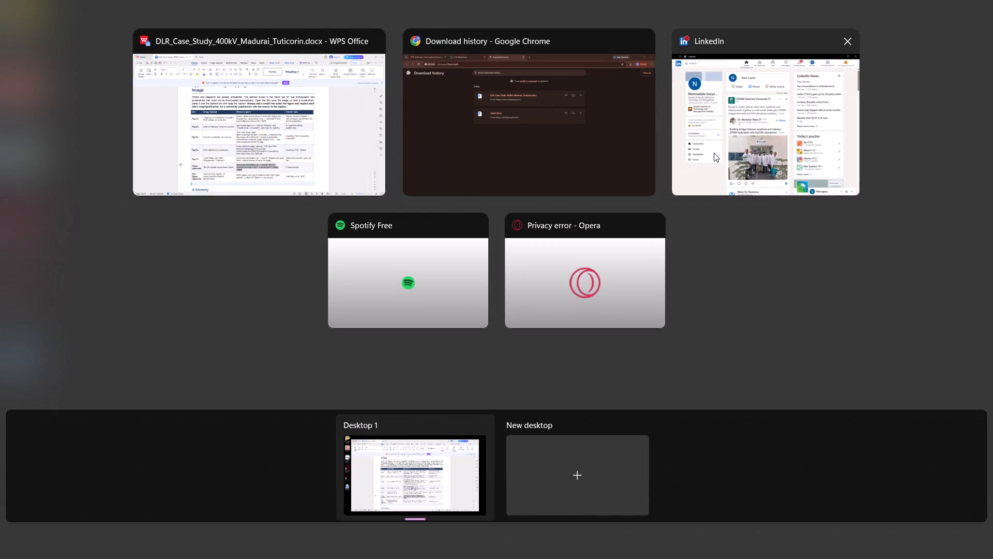
pyautogui.click(584, 145)
pyautogui.click(496, 8)
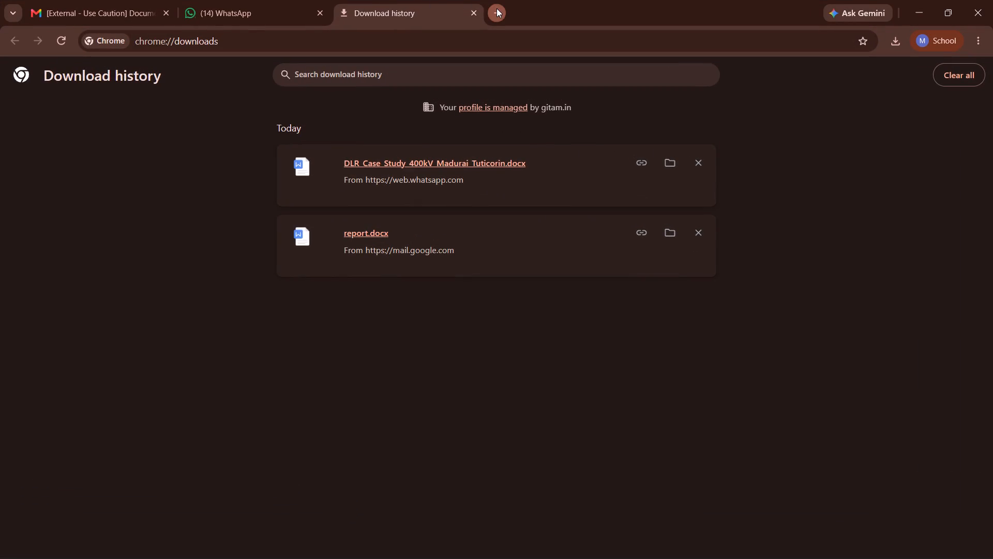
pyautogui.click(379, 257)
pyautogui.hotkey('ctrl', 'v')
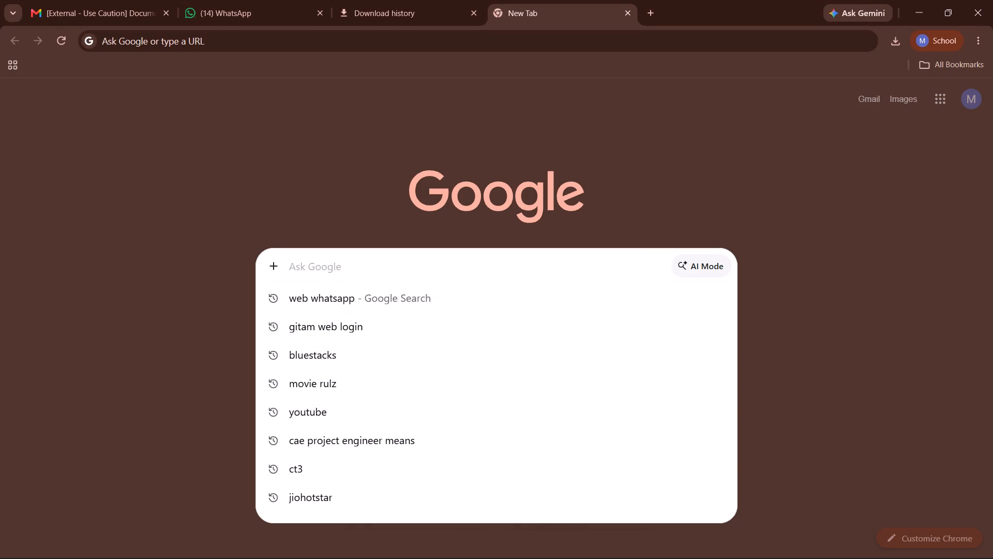
pyautogui.press('Return')
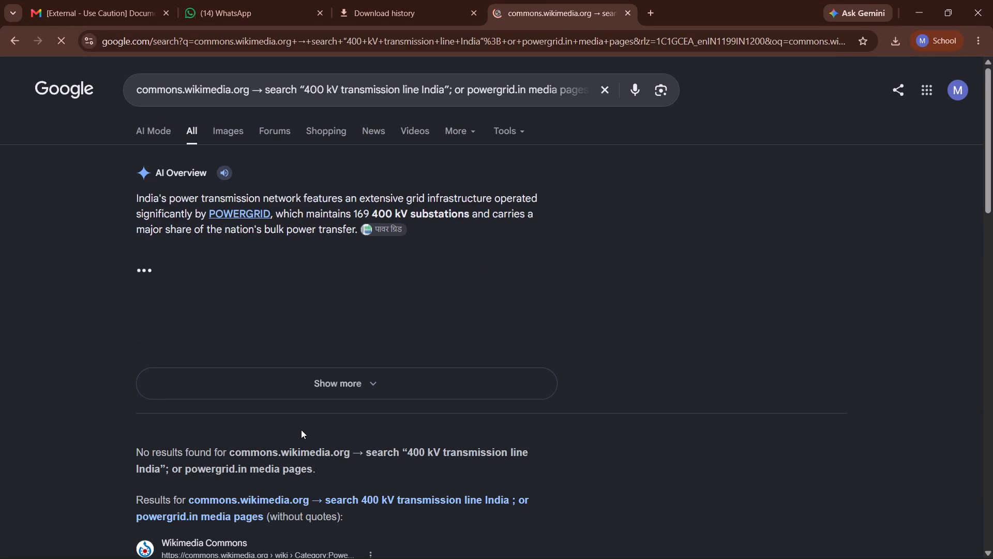
pyautogui.scroll(-2, 301, 430)
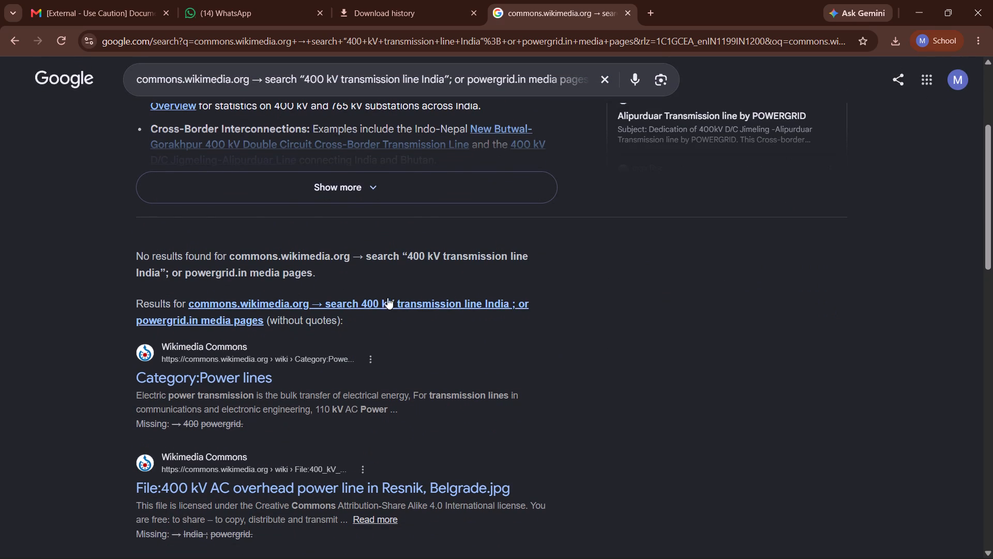
pyautogui.click(384, 304)
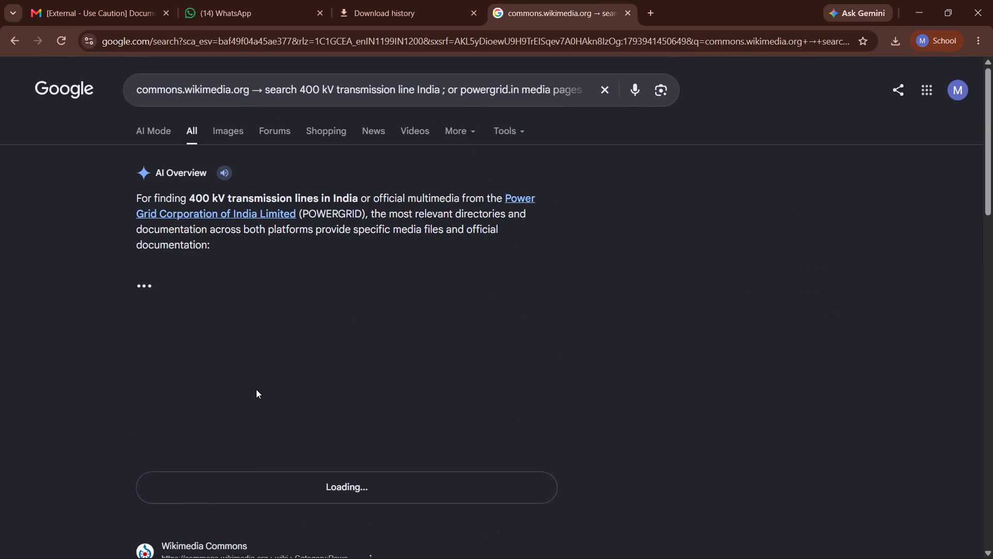
# Open the Wikimedia Commons "Category:Power lines" result and look through its images for a suitable cover photo.
pyautogui.scroll(-2, 256, 389)
pyautogui.click(216, 409)
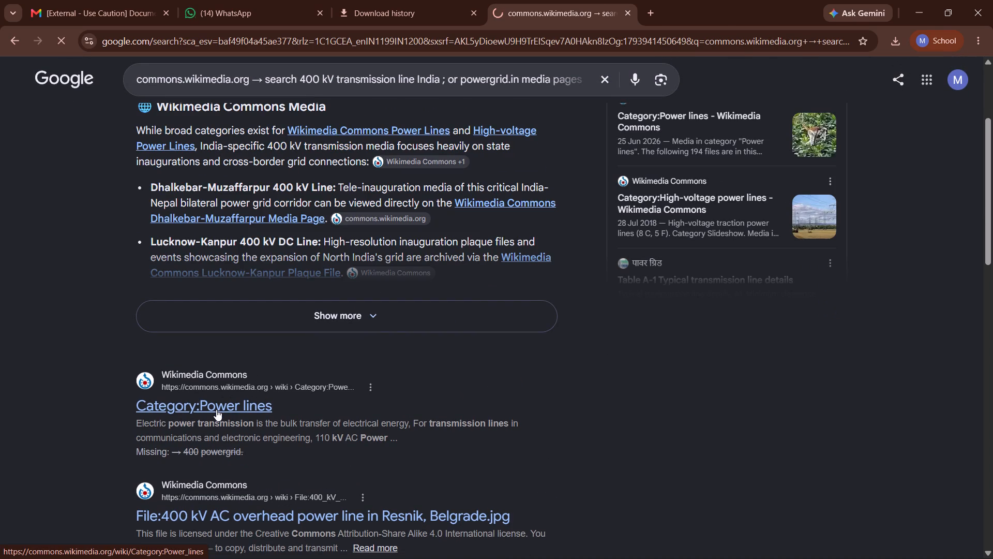
pyautogui.click(294, 532)
pyautogui.click(288, 523)
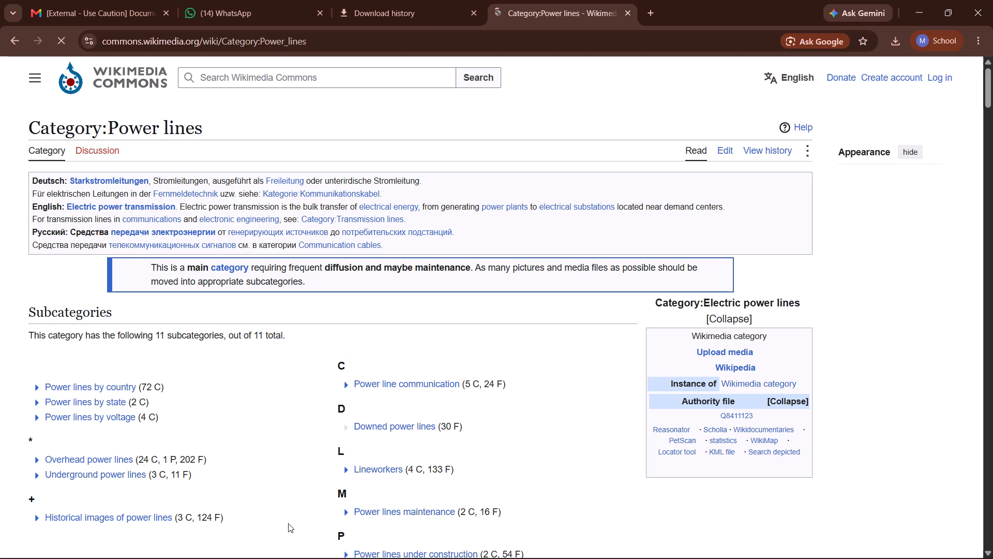
pyautogui.scroll(-5, 250, 292)
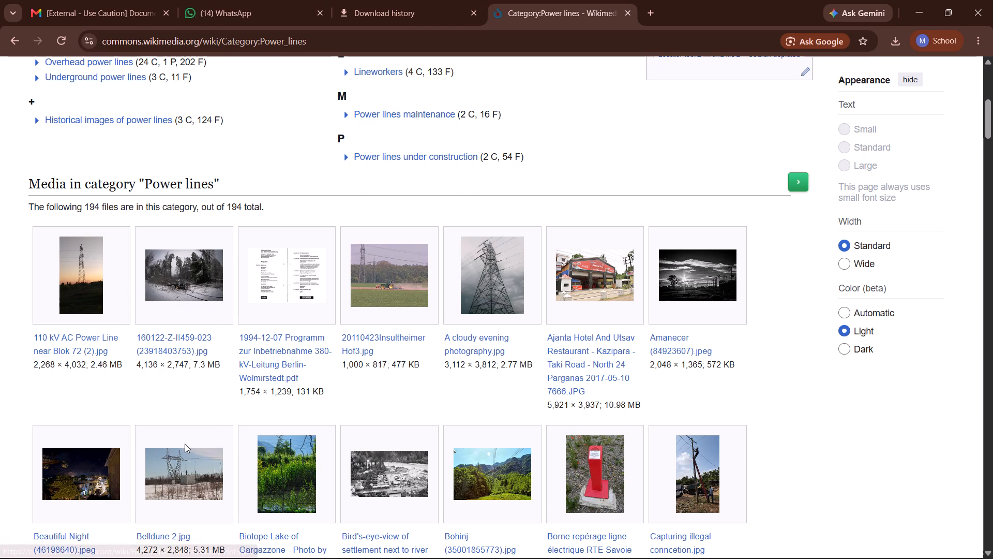
pyautogui.scroll(3, 185, 444)
pyautogui.click(375, 0)
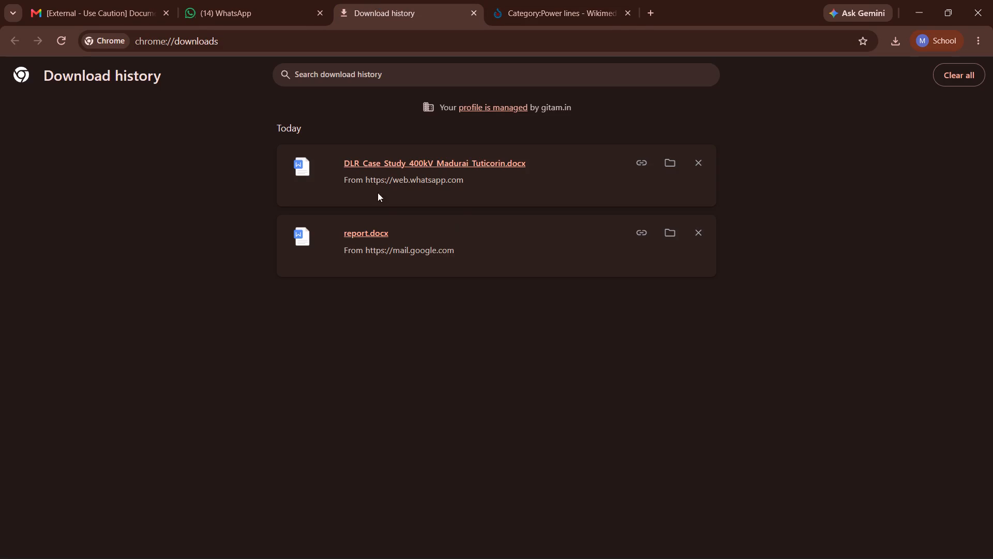
pyautogui.click(555, 0)
# Return to the search results, open "File:400 kV AC overhead power line in Resnik, Belgrade.jpg" and copy its image.
pyautogui.click(2, 39)
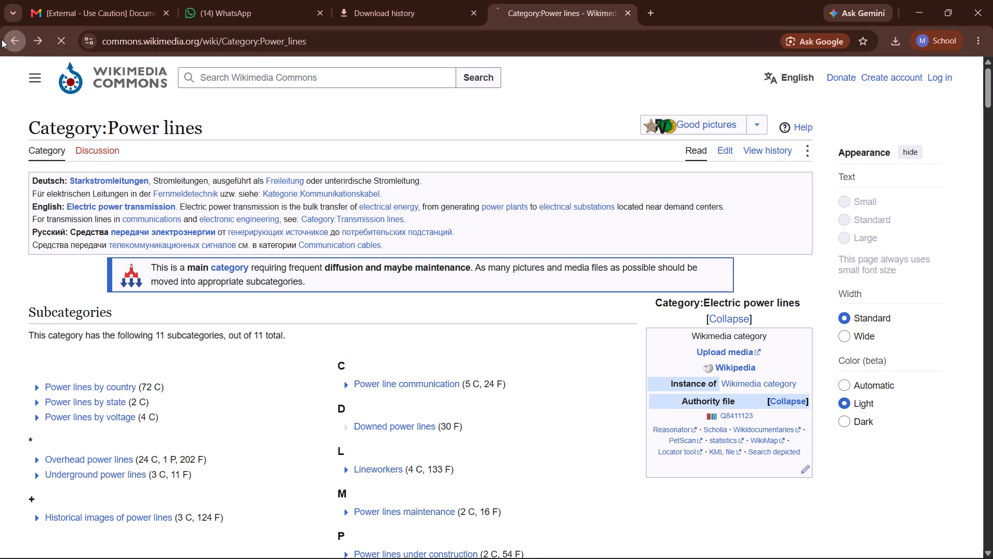
pyautogui.scroll(-2, 259, 352)
pyautogui.click(243, 341)
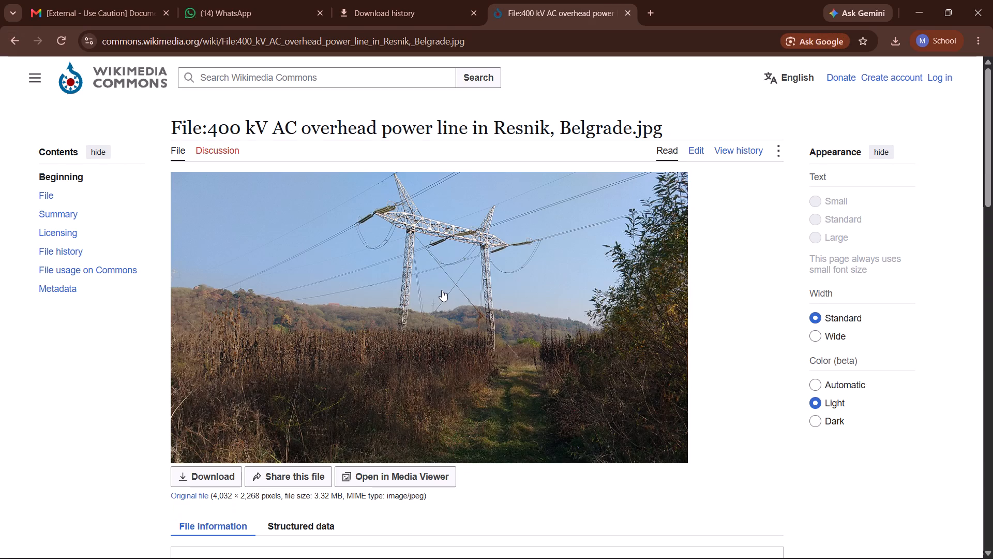
pyautogui.rightClick(442, 290)
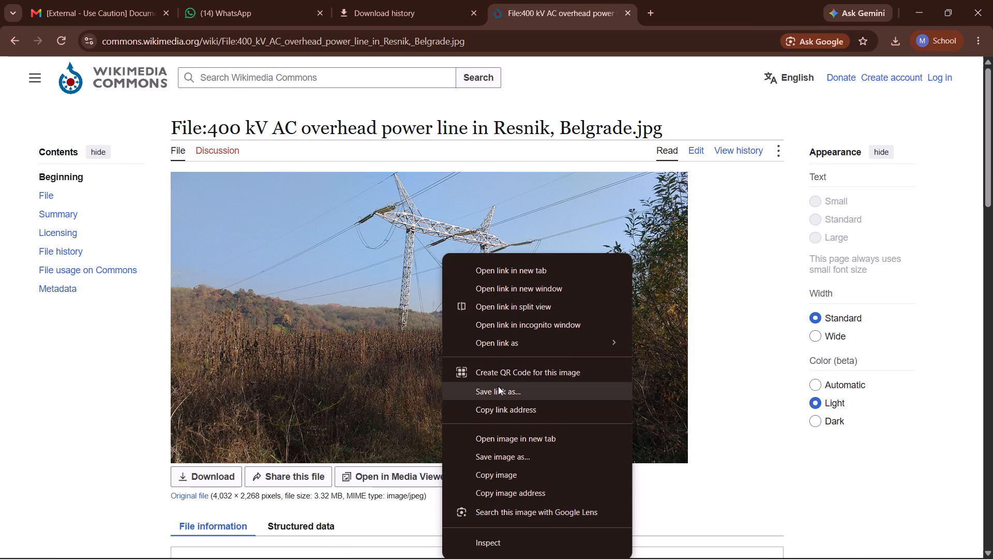
pyautogui.click(511, 470)
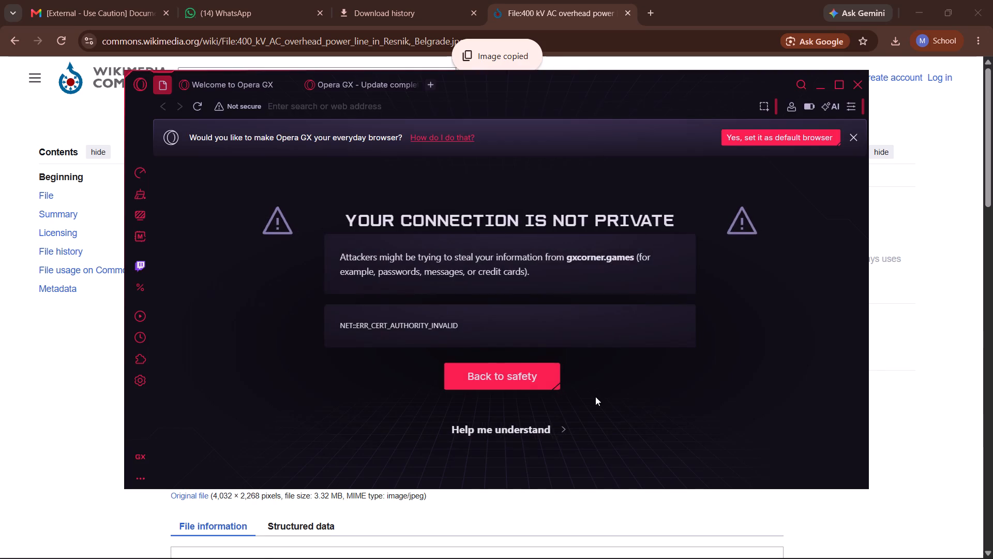
# Close the LinkedIn and Opera windows and switch back to the case study document in WPS Office.
pyautogui.click(809, 226)
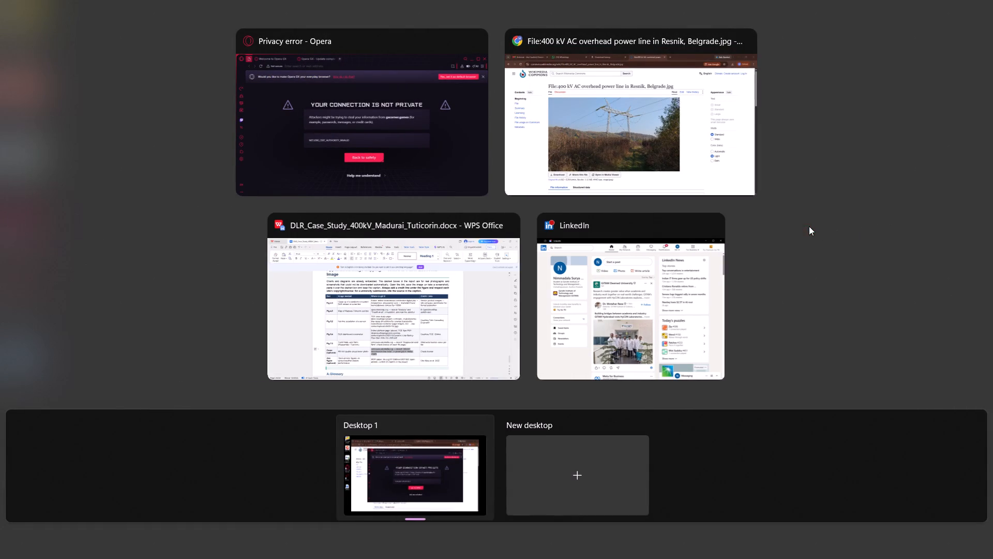
pyautogui.click(709, 227)
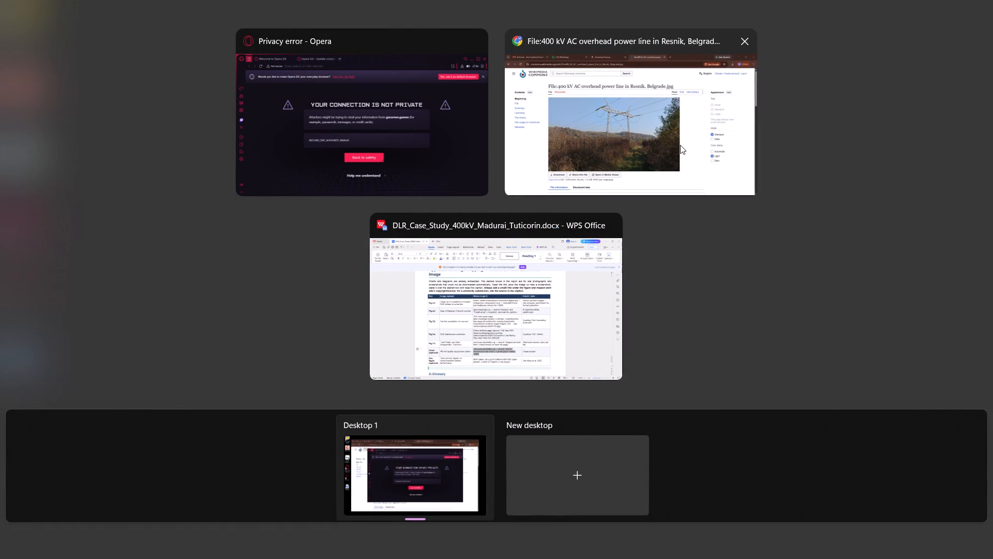
pyautogui.click(474, 37)
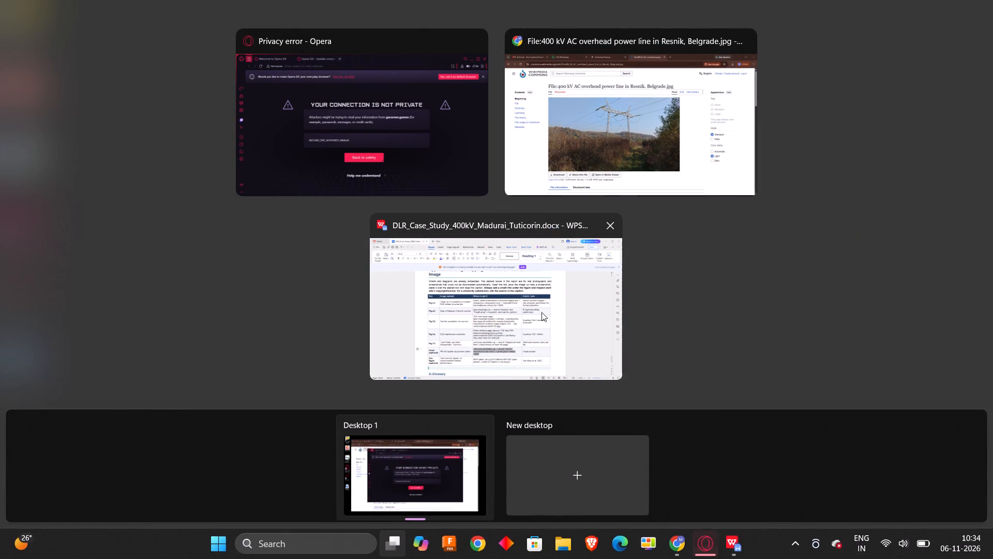
pyautogui.click(537, 323)
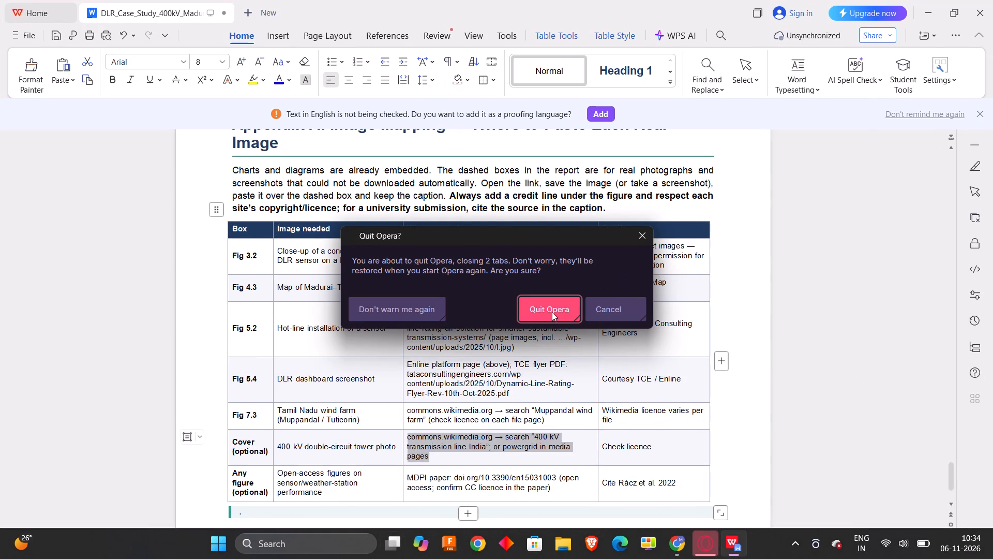
pyautogui.click(552, 312)
# Paste the copied power line photo into the dashed image placeholder on the cover page.
pyautogui.scroll(7, 476, 250)
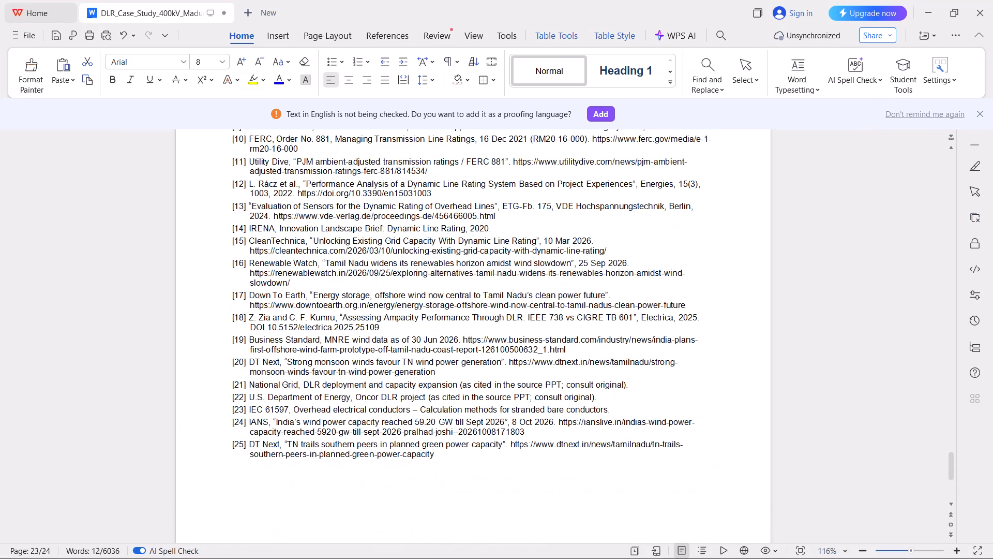
pyautogui.moveTo(953, 460); pyautogui.dragTo(954, 150)
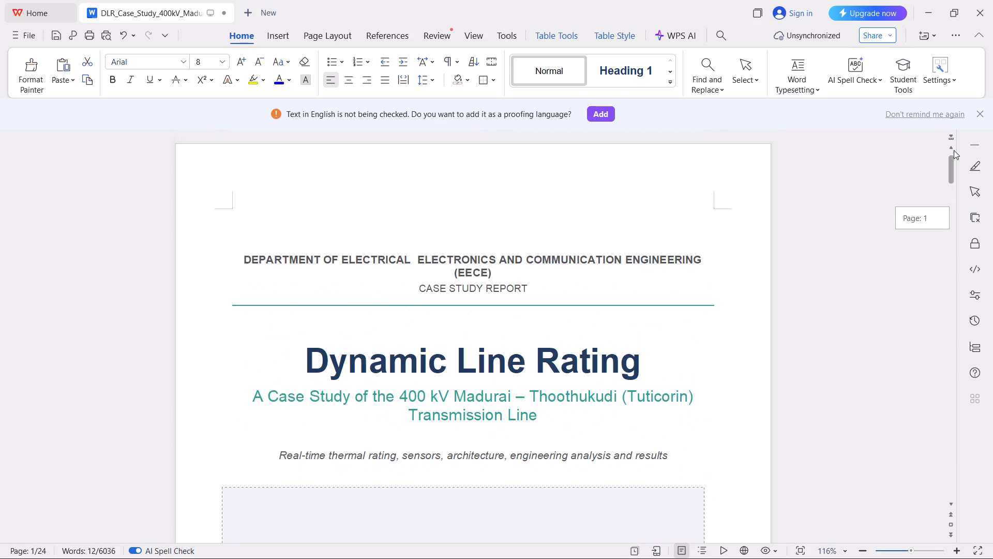
pyautogui.moveTo(954, 150); pyautogui.dragTo(953, 145)
pyautogui.scroll(-2, 696, 341)
pyautogui.click(465, 409)
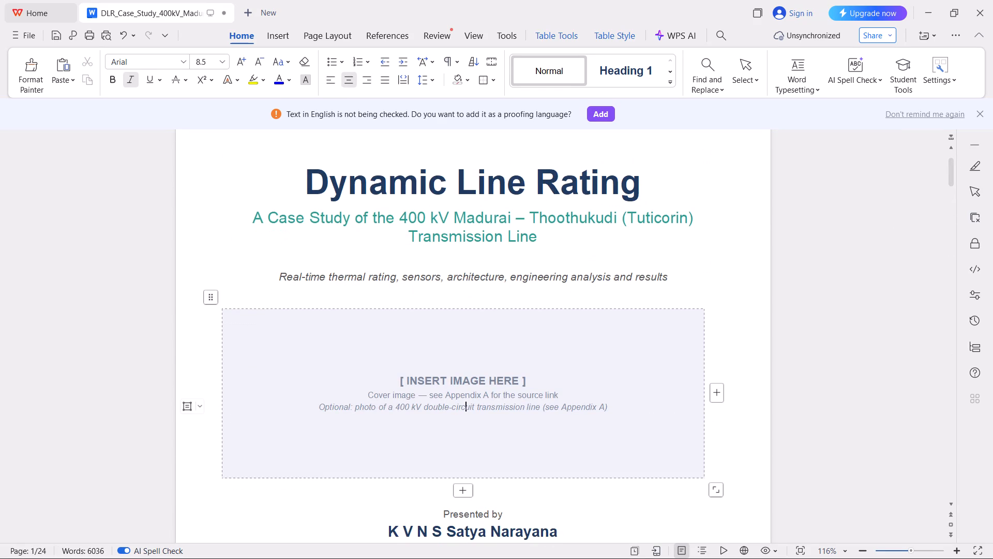
pyautogui.hotkey('ctrl', 'v')
# Move the cover photo up out of the dashed placeholder so it sits below the subtitle, within the italic tagline line.
pyautogui.click(504, 301)
pyautogui.moveTo(504, 301); pyautogui.dragTo(504, 284)
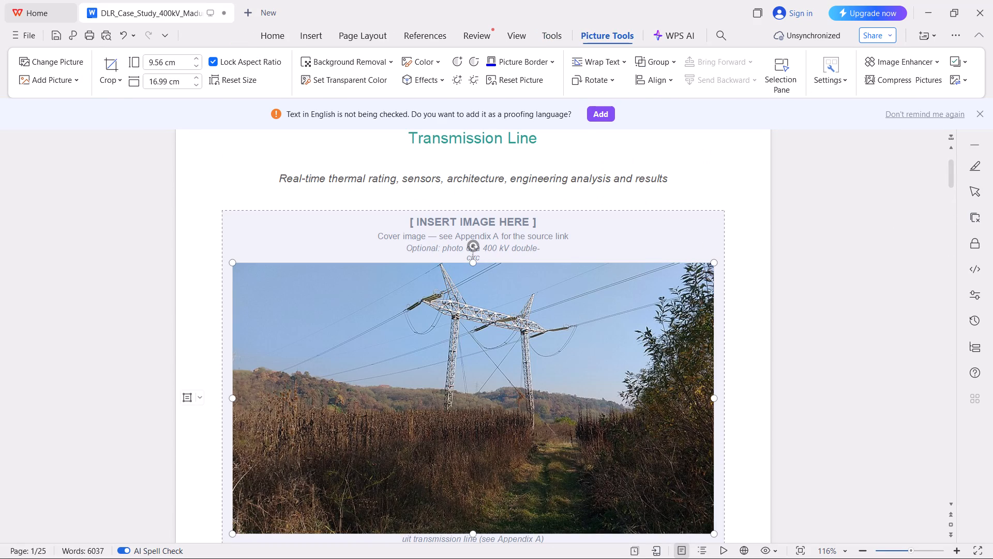
pyautogui.moveTo(504, 284); pyautogui.dragTo(468, 267)
pyautogui.click(468, 267)
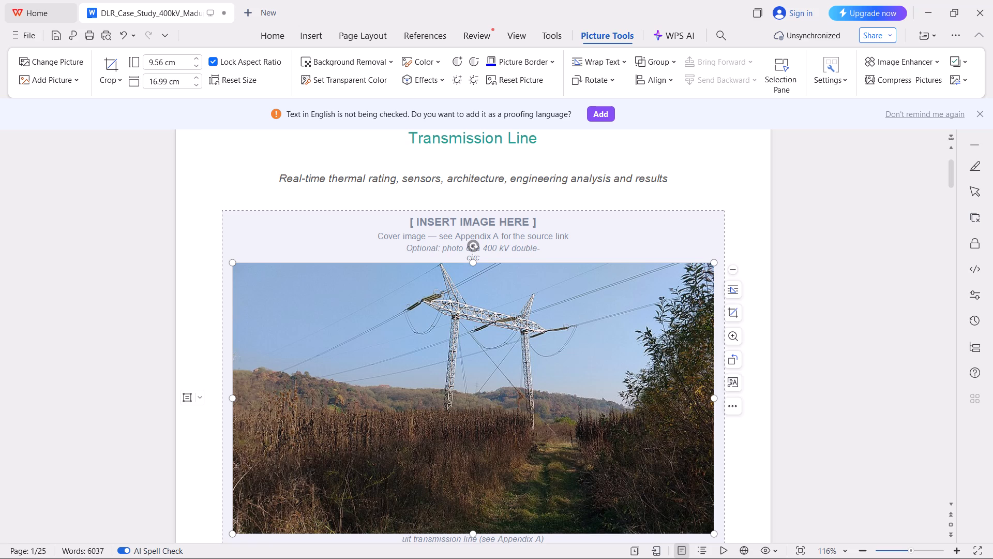
pyautogui.click(470, 262)
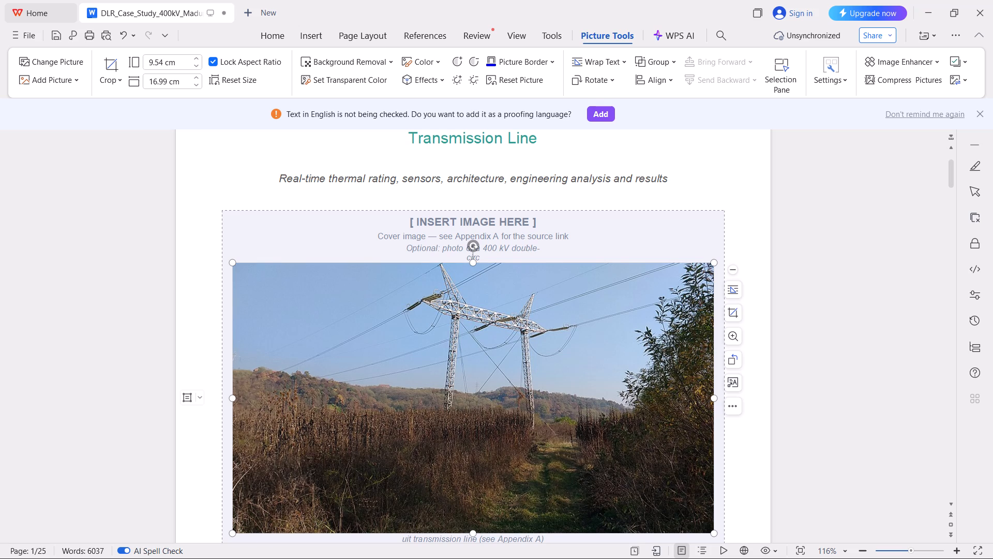
pyautogui.moveTo(473, 270); pyautogui.dragTo(459, 306)
pyautogui.moveTo(459, 306); pyautogui.dragTo(447, 219)
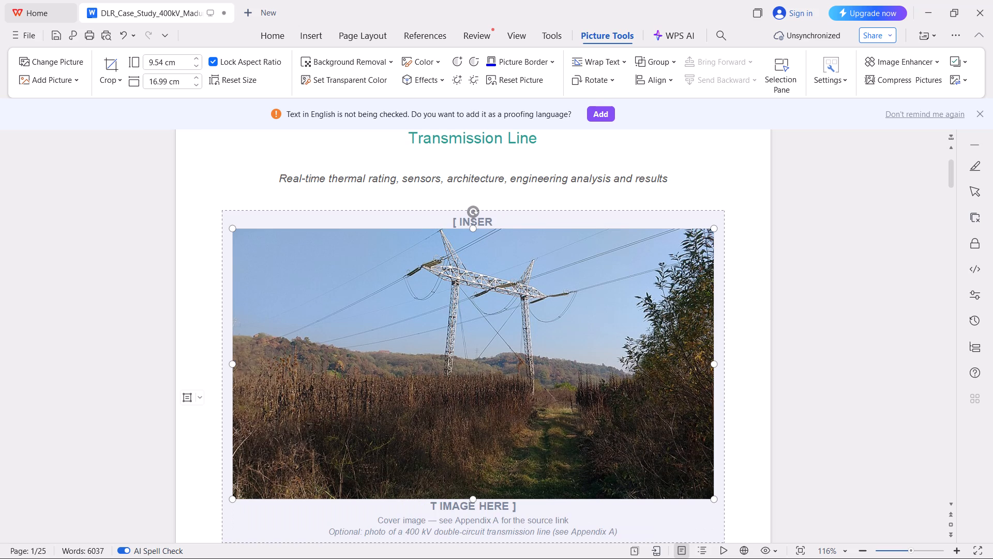
pyautogui.moveTo(465, 302); pyautogui.dragTo(460, 252)
pyautogui.moveTo(477, 229); pyautogui.dragTo(485, 213)
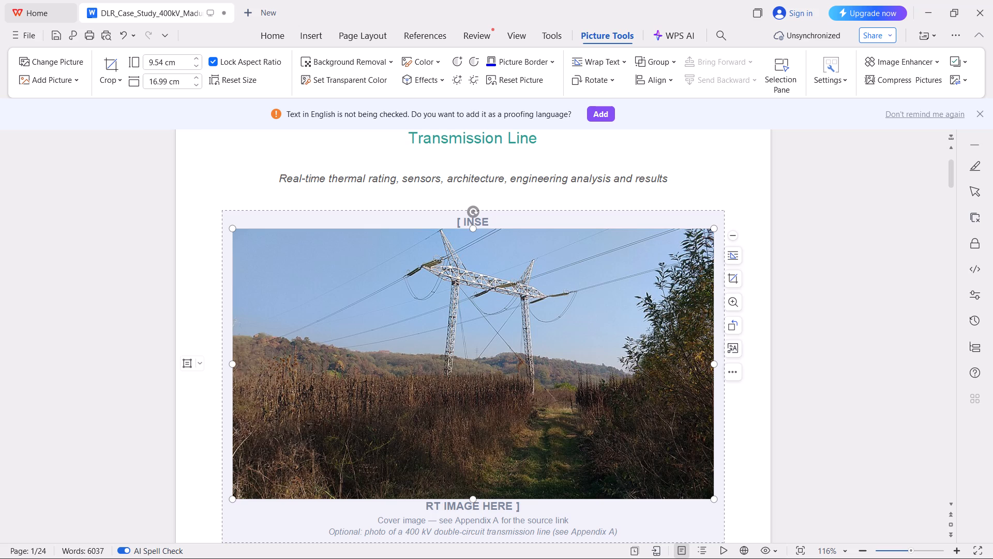
pyautogui.moveTo(410, 234); pyautogui.dragTo(411, 202)
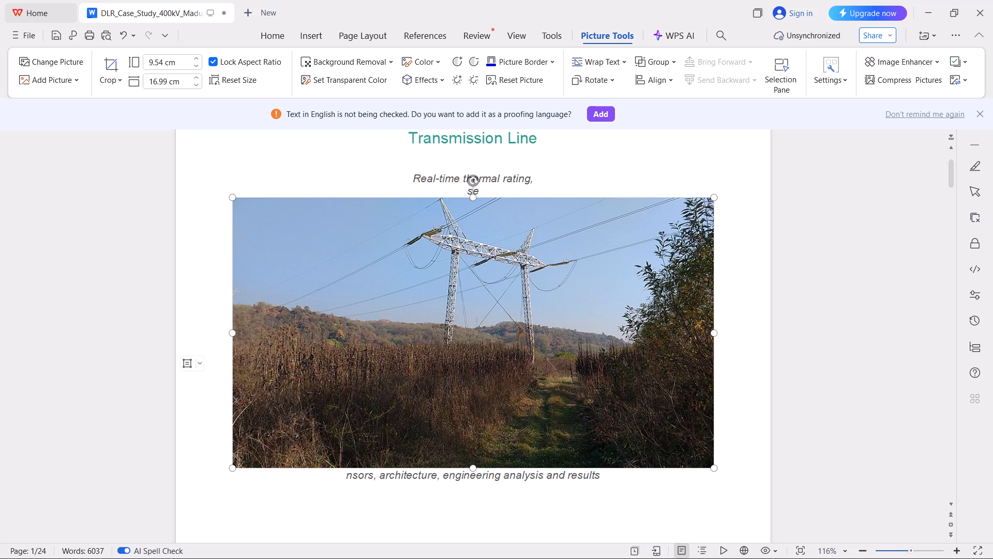
pyautogui.click(637, 160)
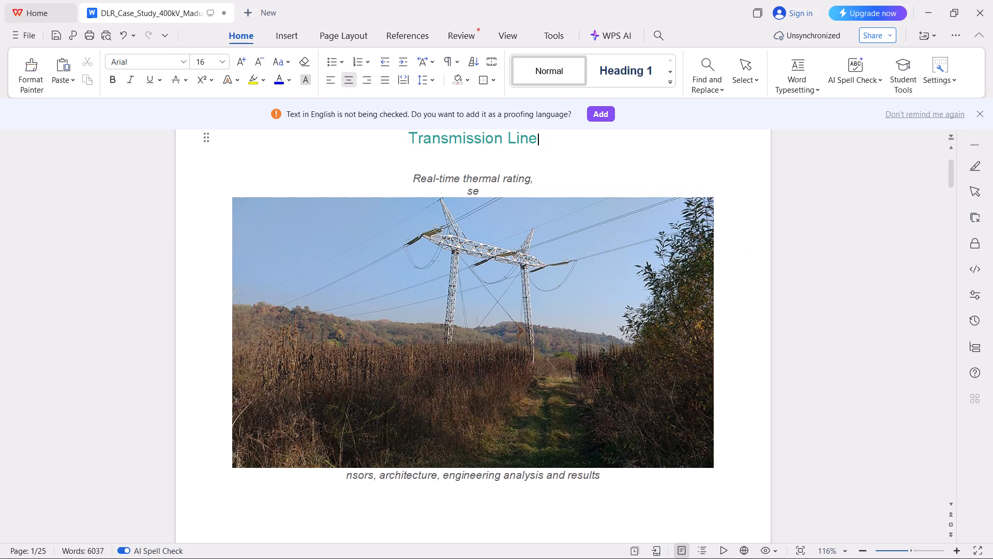
# Delete the stray letters "se" of the split tagline directly above the cover photo.
pyautogui.scroll(1, 643, 264)
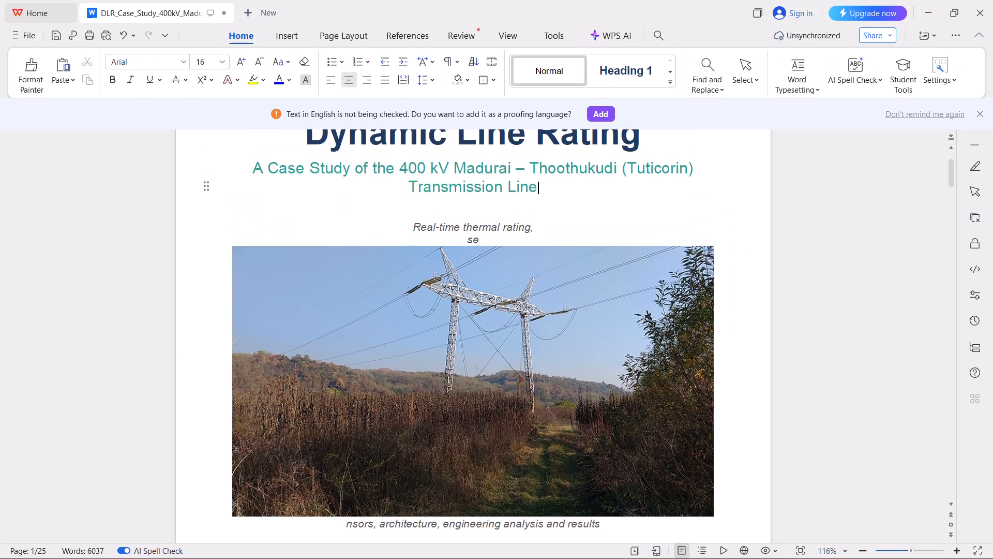
pyautogui.scroll(1, 643, 264)
pyautogui.click(482, 242)
pyautogui.press('BackSpace')
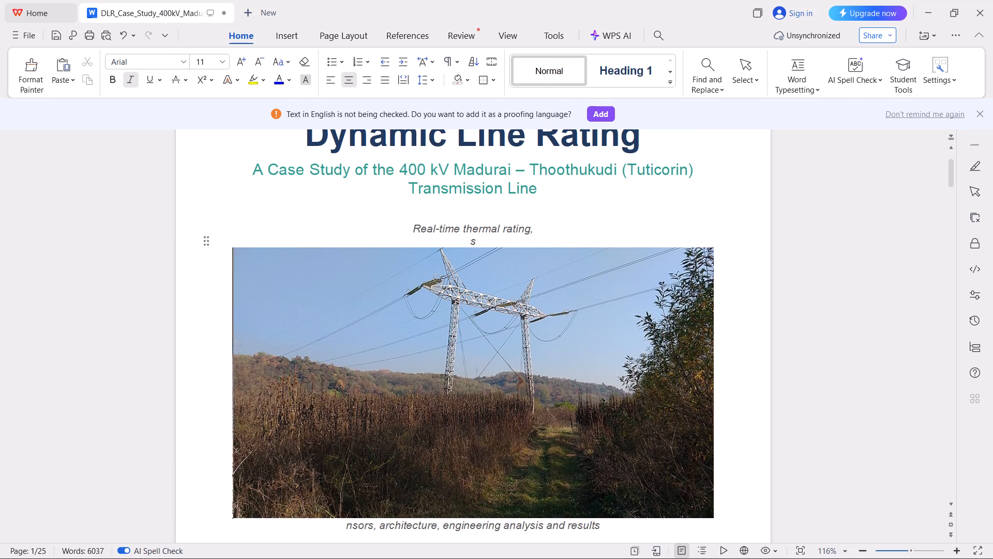
pyautogui.press('BackSpace')
# Delete most of the "INSERT IMAGE HERE" instruction text inside the leftover dashed cover image placeholder.
pyautogui.scroll(-1, 482, 242)
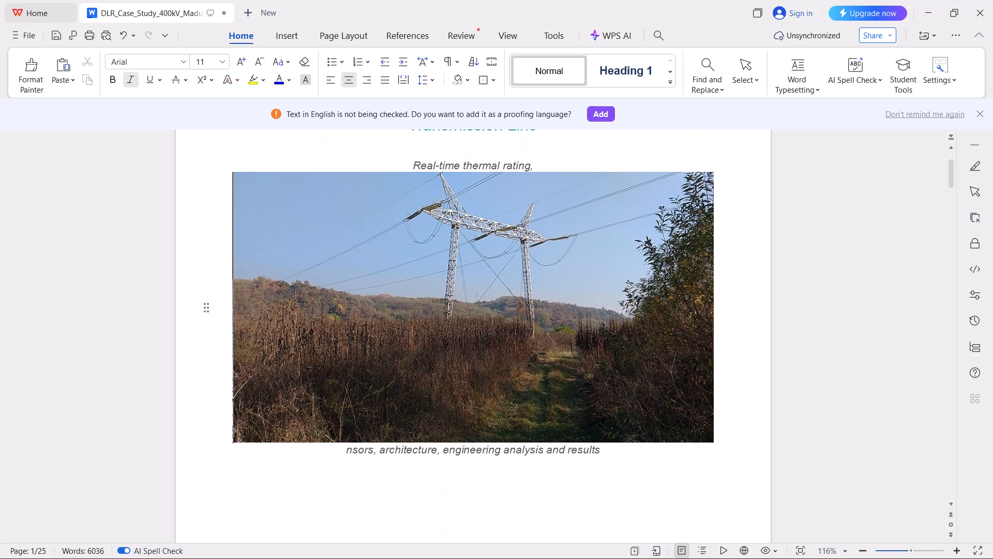
pyautogui.scroll(4, 607, 450)
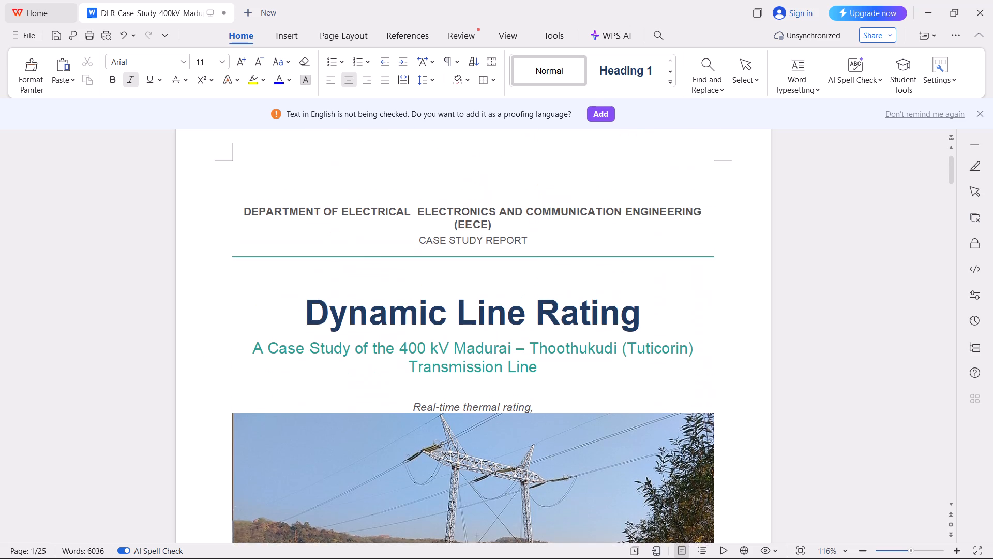
pyautogui.scroll(-1, 607, 450)
pyautogui.scroll(-7, 570, 430)
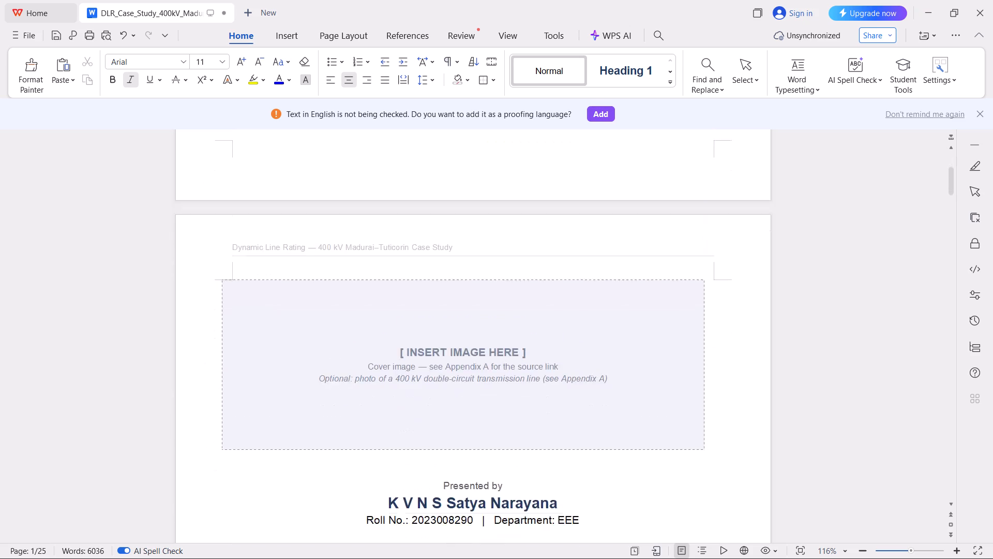
pyautogui.scroll(4, 570, 430)
pyautogui.scroll(-3, 570, 430)
pyautogui.scroll(1, 570, 430)
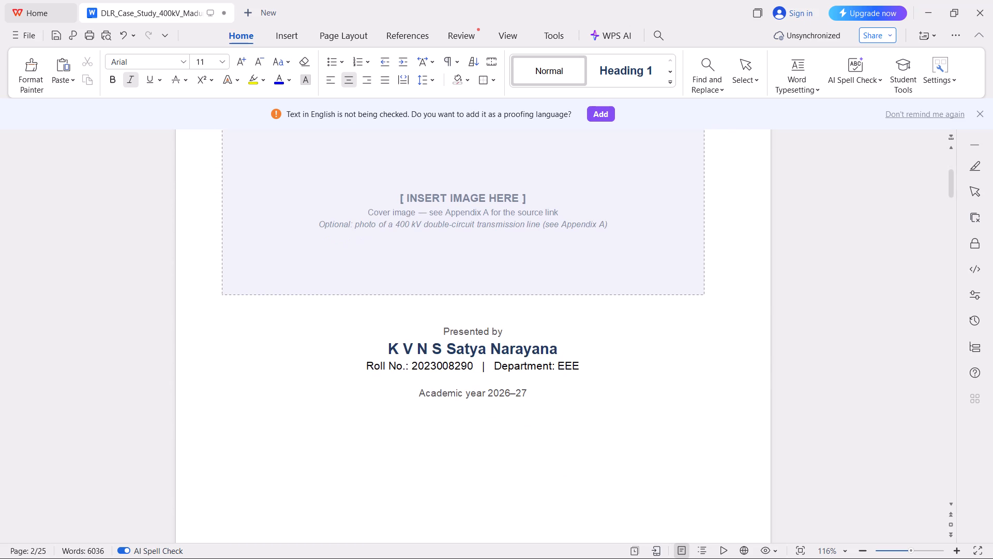
pyautogui.scroll(1, 570, 430)
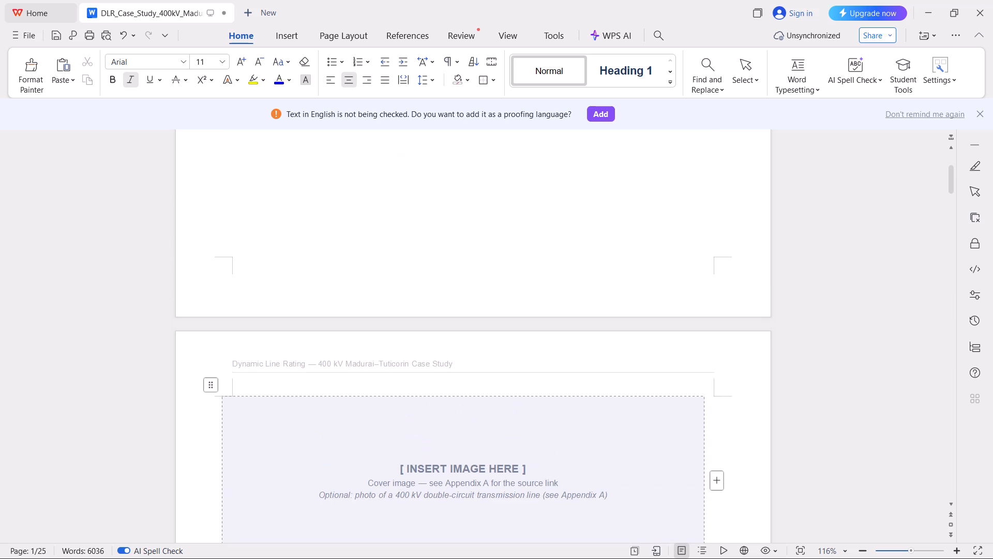
pyautogui.click(556, 419)
pyautogui.scroll(-2, 556, 419)
pyautogui.click(535, 418)
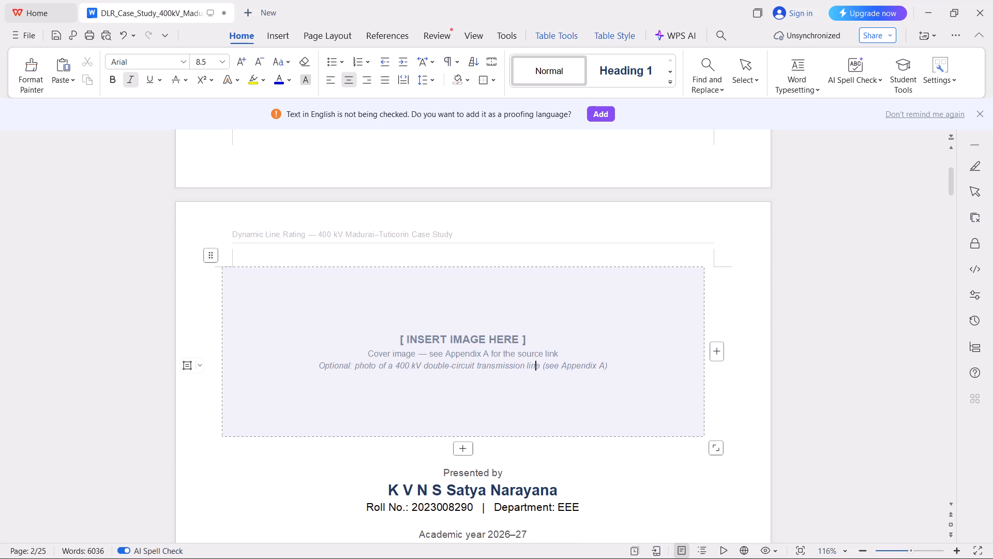
pyautogui.click(663, 401)
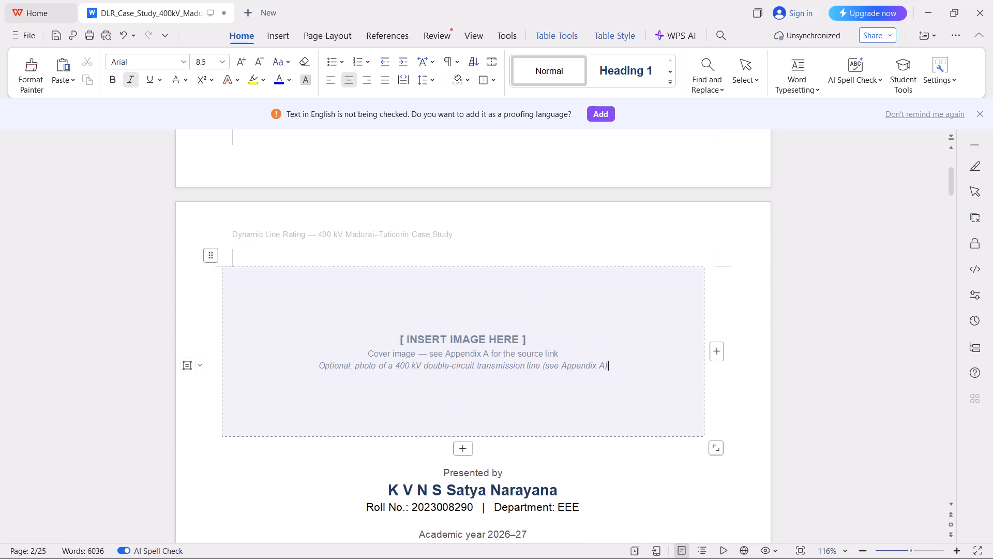
pyautogui.click(630, 270)
pyautogui.moveTo(265, 263); pyautogui.dragTo(465, 442)
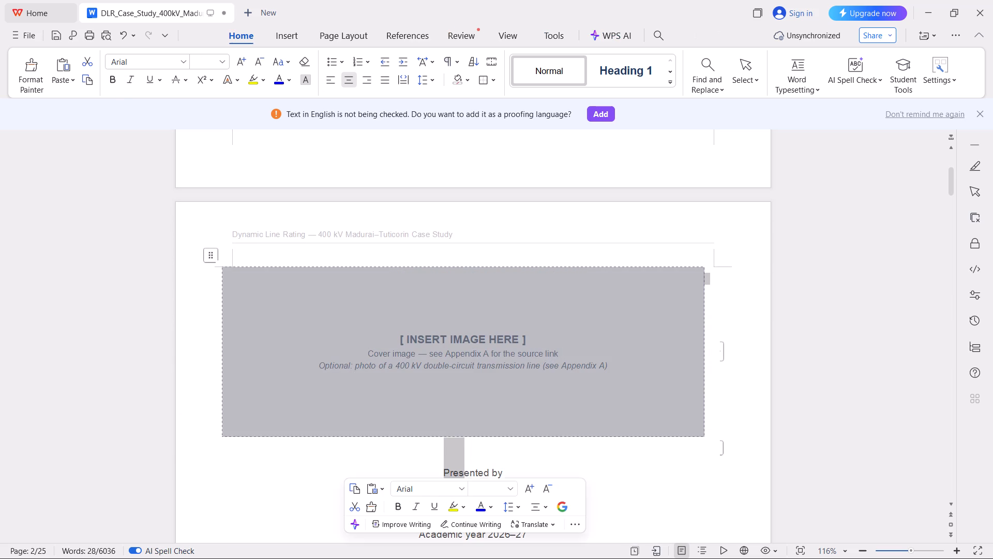
pyautogui.click(520, 456)
pyautogui.moveTo(520, 456); pyautogui.dragTo(409, 391)
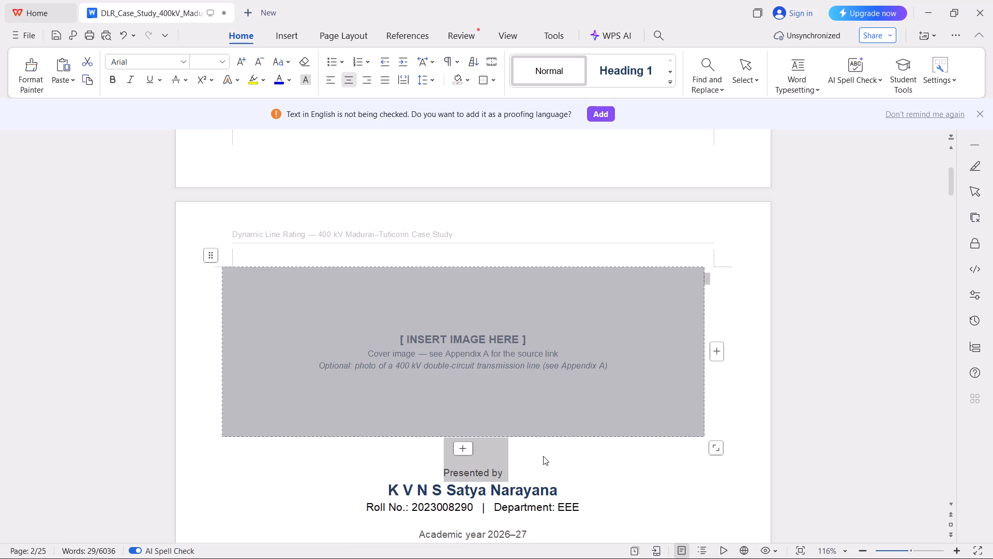
pyautogui.click(546, 456)
pyautogui.moveTo(522, 419); pyautogui.dragTo(409, 286)
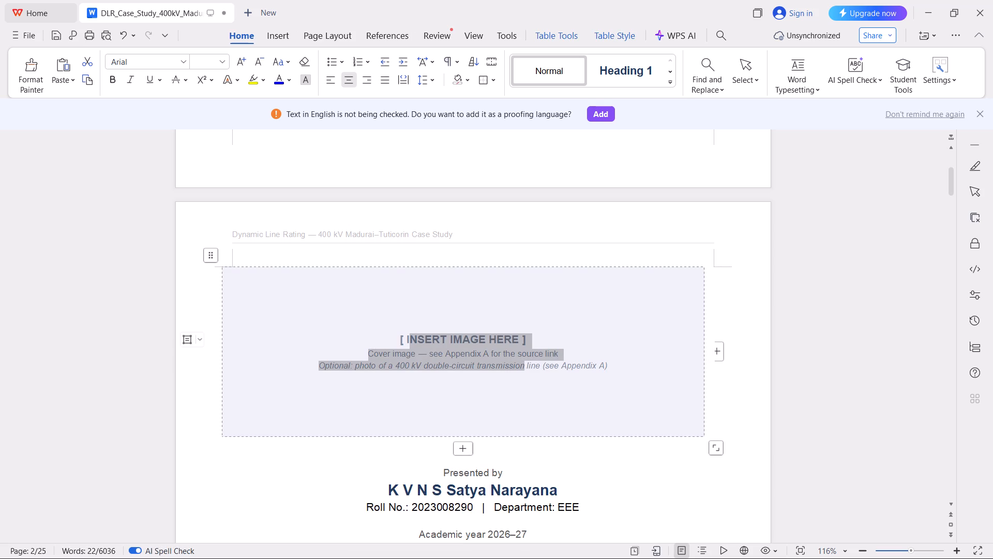
pyautogui.press('Delete')
# Delete the whole dashed placeholder box together with the "Presented by" line beneath it.
pyautogui.moveTo(661, 382); pyautogui.dragTo(388, 237)
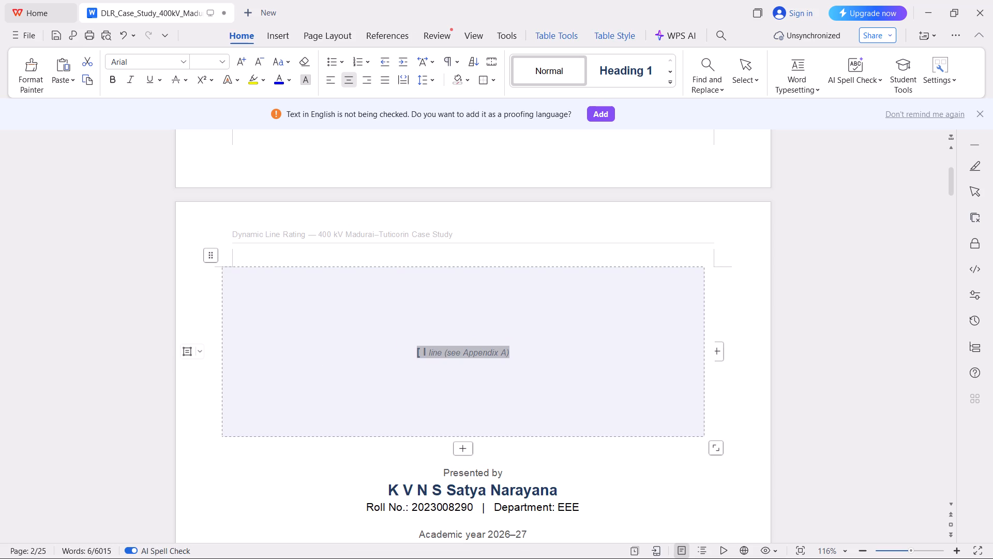
pyautogui.moveTo(388, 237); pyautogui.dragTo(389, 243)
pyautogui.moveTo(346, 256); pyautogui.dragTo(574, 448)
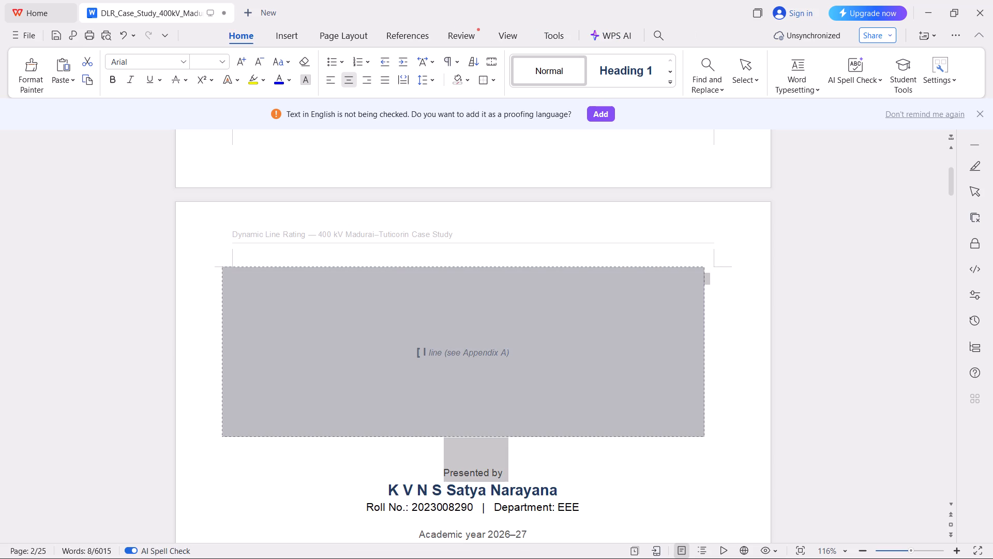
pyautogui.moveTo(574, 448); pyautogui.dragTo(575, 440)
pyautogui.press('Delete')
# Delete the remaining tagline fragments below and above the cover photo, "nsors, architecture, engineering analysis and results" and "Real-time thermal rating,".
pyautogui.scroll(2, 575, 440)
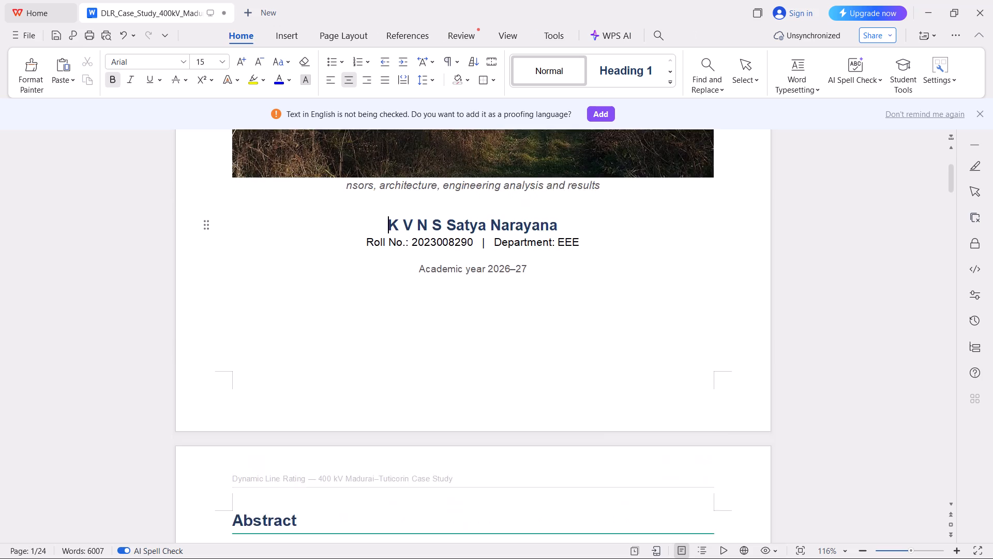
pyautogui.scroll(2, 575, 440)
pyautogui.moveTo(613, 305); pyautogui.dragTo(419, 315)
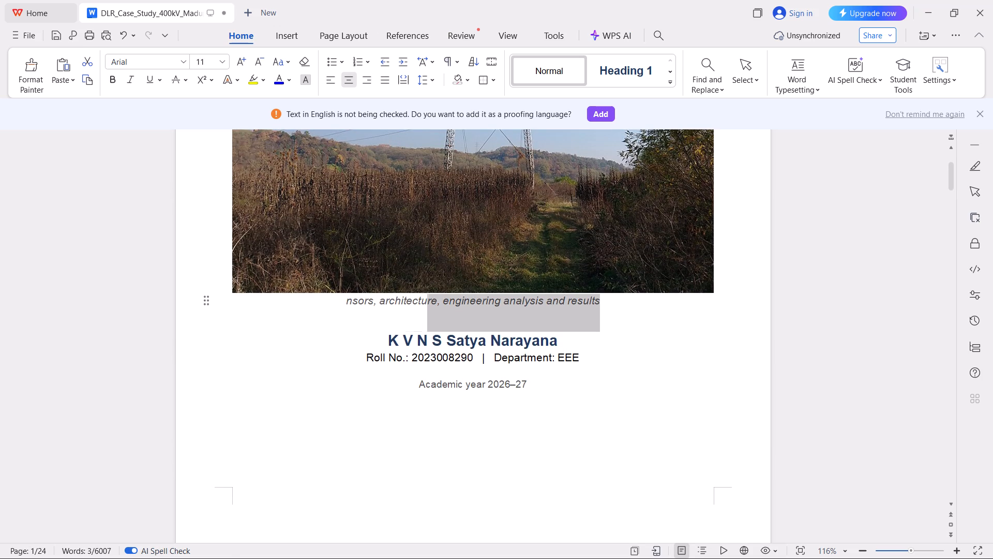
pyautogui.moveTo(419, 315); pyautogui.dragTo(340, 308)
pyautogui.press('Delete')
pyautogui.scroll(3, 340, 308)
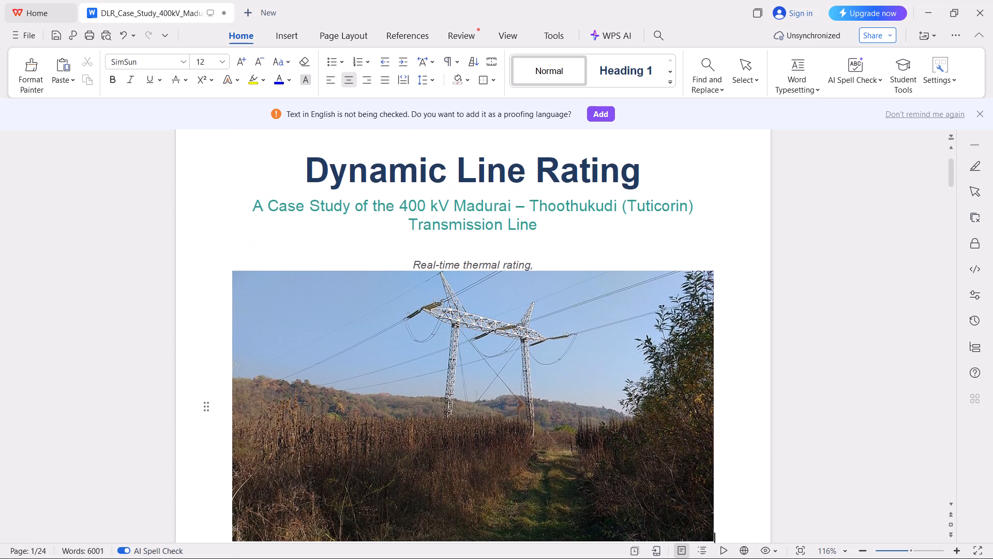
pyautogui.moveTo(538, 263); pyautogui.dragTo(392, 263)
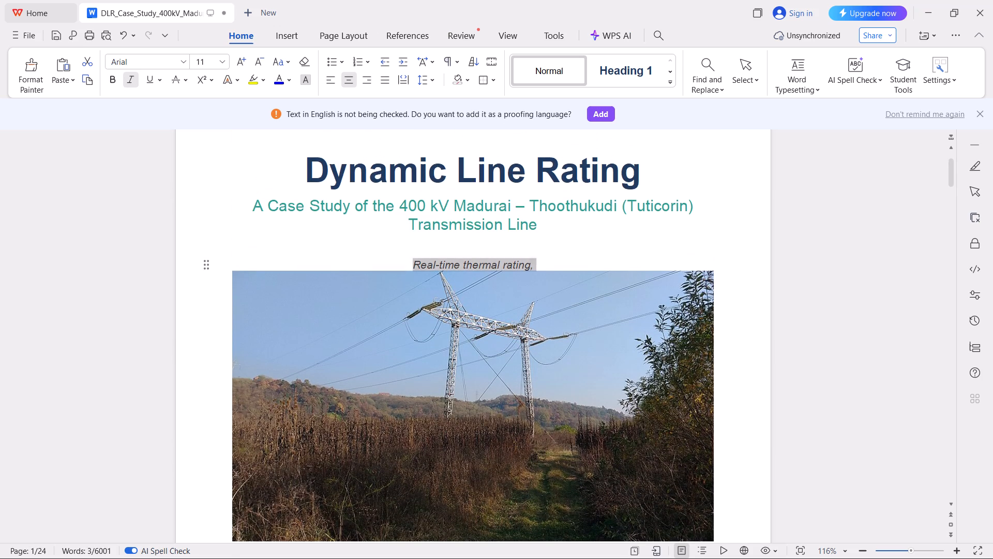
pyautogui.press('Delete')
# Insert "PRESENTED BY : " in front of the presenter's name below the cover photo.
pyautogui.scroll(-2, 392, 263)
pyautogui.click(467, 429)
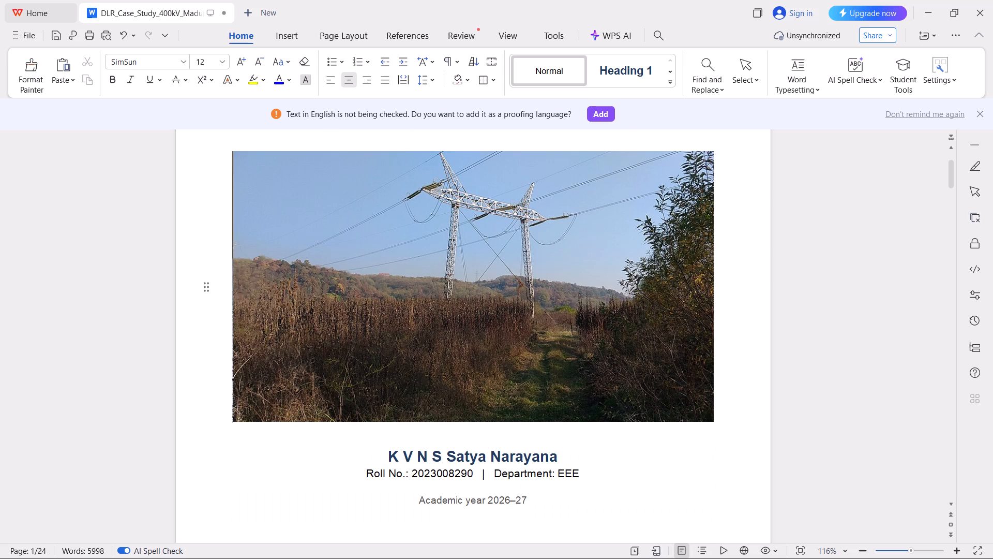
pyautogui.click(457, 435)
pyautogui.click(383, 448)
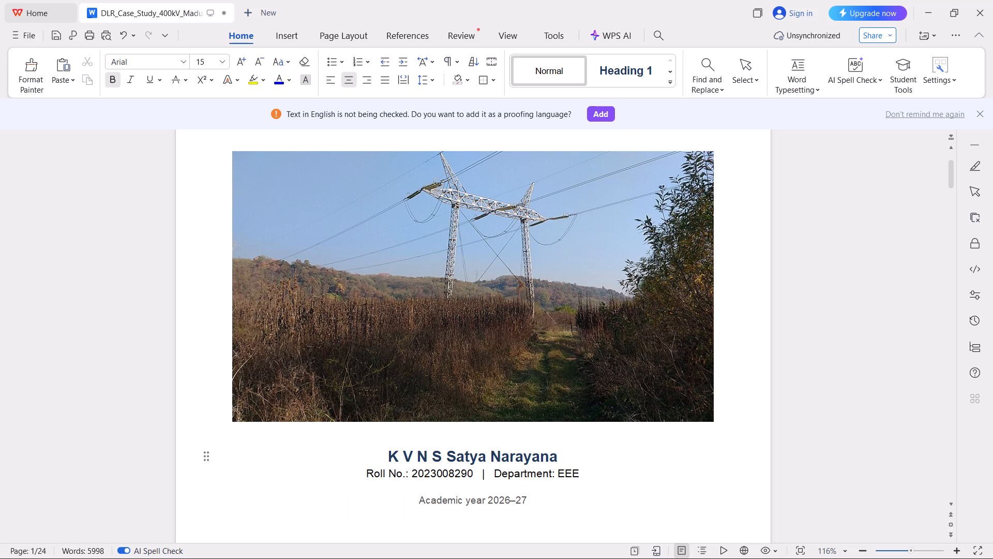
pyautogui.write('PRESENTED')
pyautogui.press('space')
pyautogui.write('BU')
pyautogui.press('BackSpace')
pyautogui.write('Y')
pyautogui.press('space')
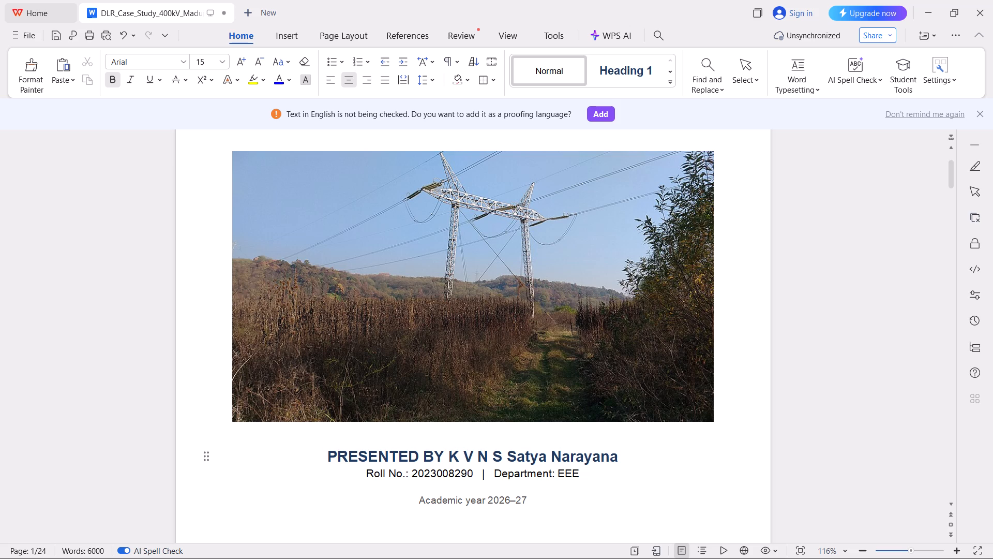
pyautogui.write(':')
pyautogui.press('space')
# Review the cover page and the following chapters up to section 3.3 for the next image placeholder.
pyautogui.scroll(-2, 439, 473)
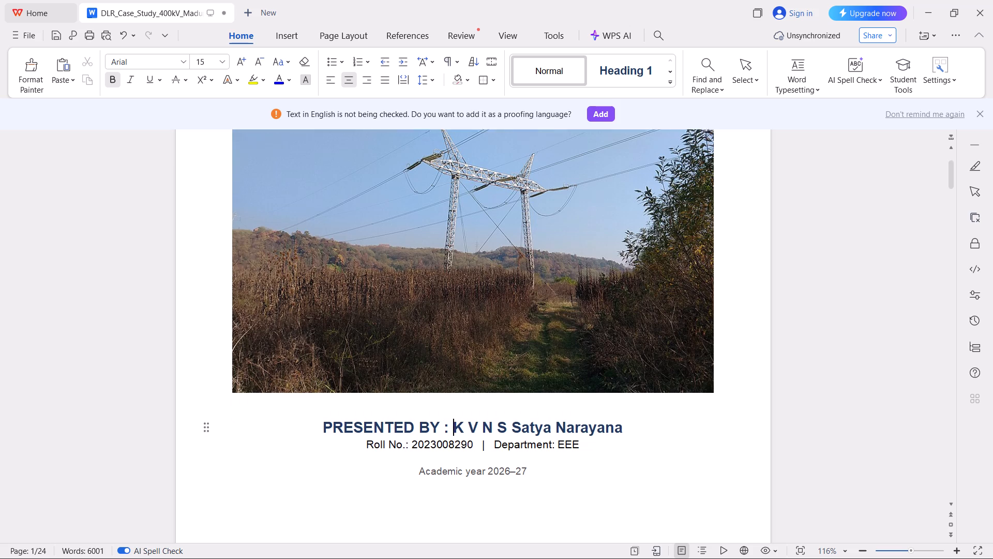
pyautogui.scroll(-2, 439, 473)
pyautogui.scroll(5, 439, 473)
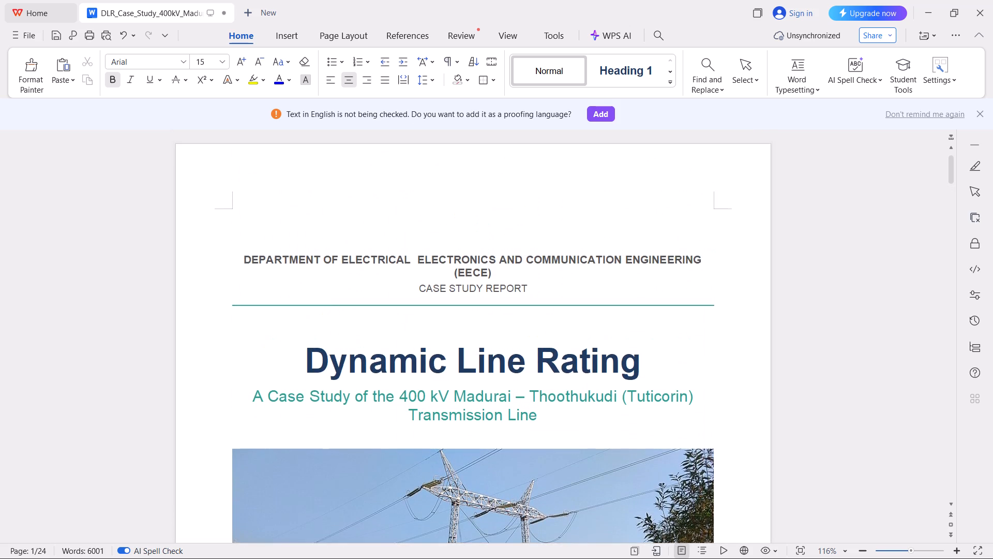
pyautogui.scroll(-6, 439, 473)
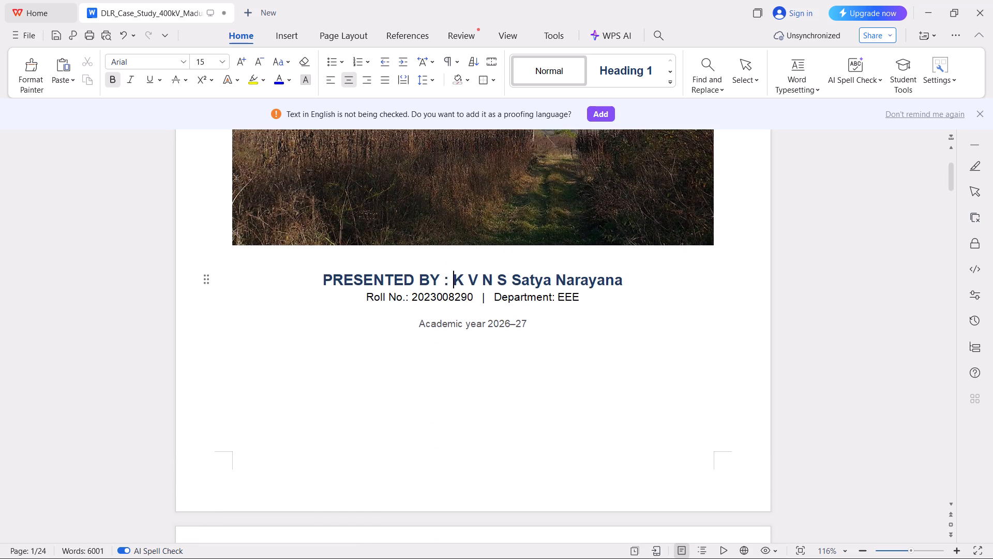
pyautogui.scroll(-7, 439, 473)
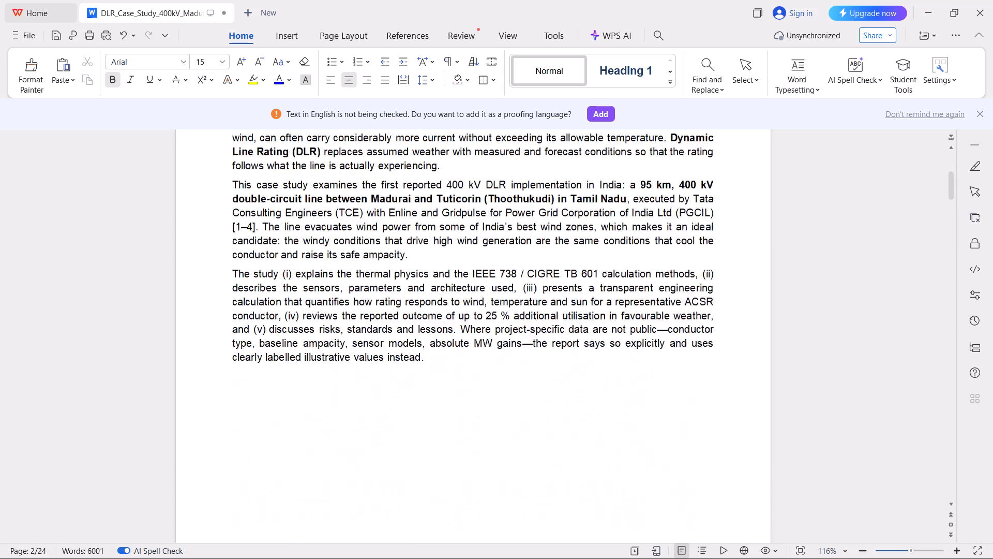
pyautogui.scroll(-12, 439, 473)
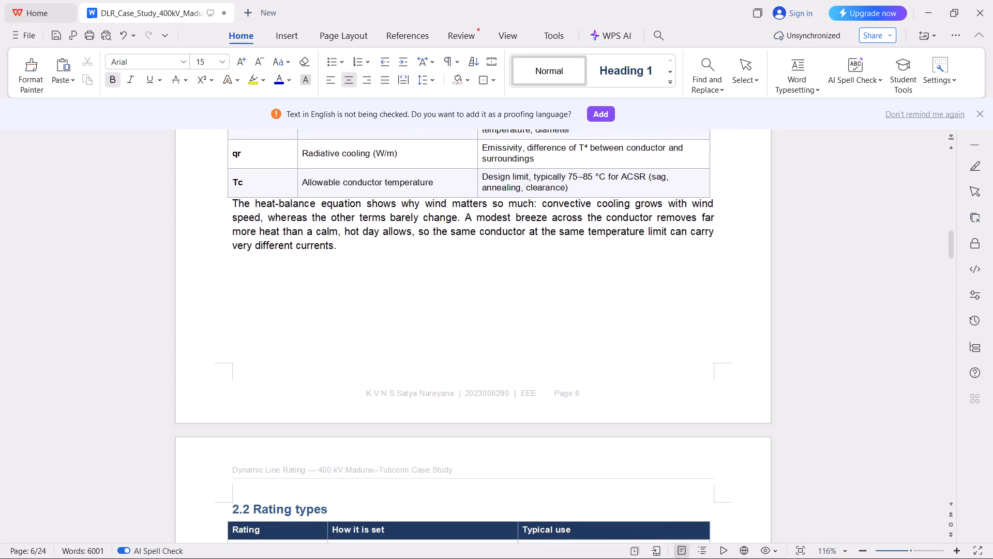
pyautogui.scroll(-10, 439, 473)
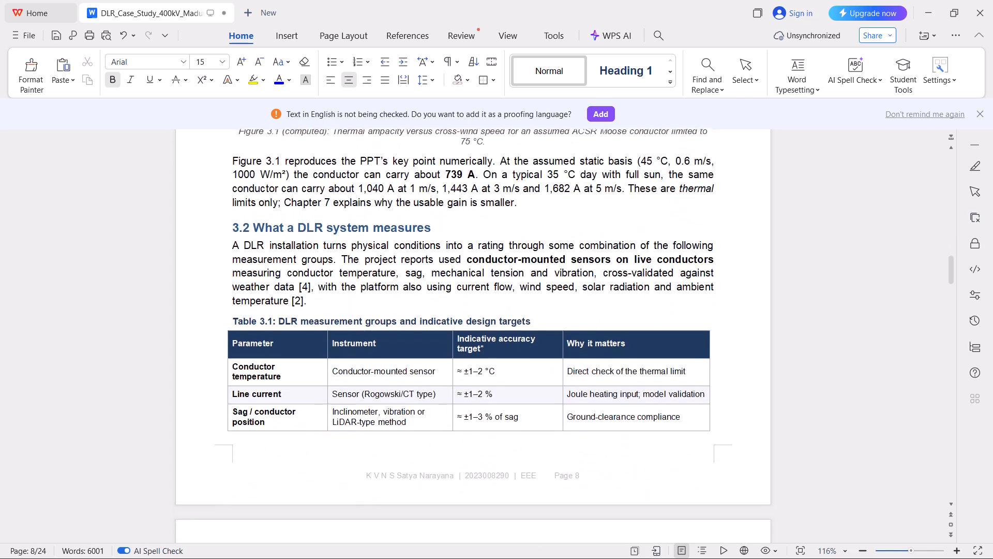
pyautogui.scroll(-4, 439, 473)
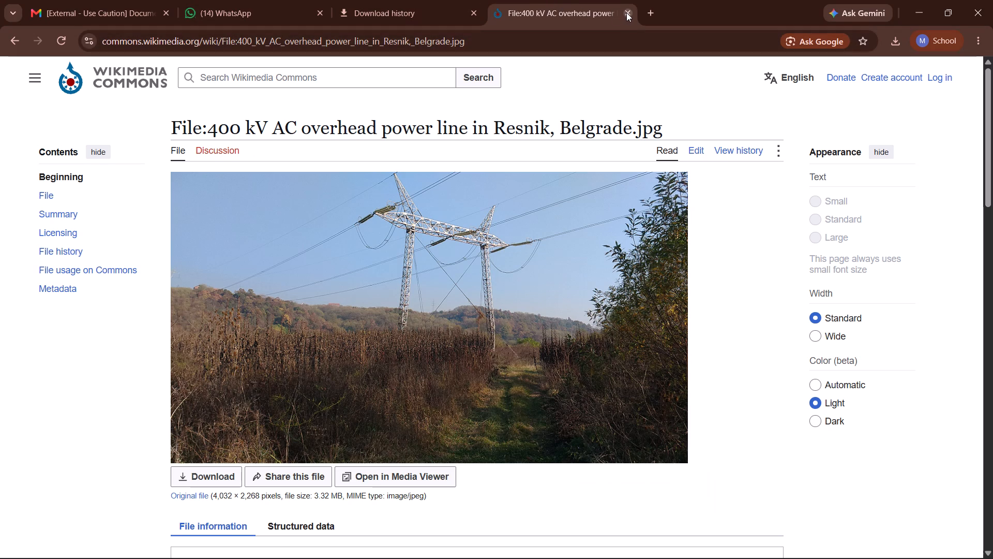
# In Chrome, close the Wikimedia Commons page showing the 400 kV overhead power line photo.
pyautogui.click(626, 12)
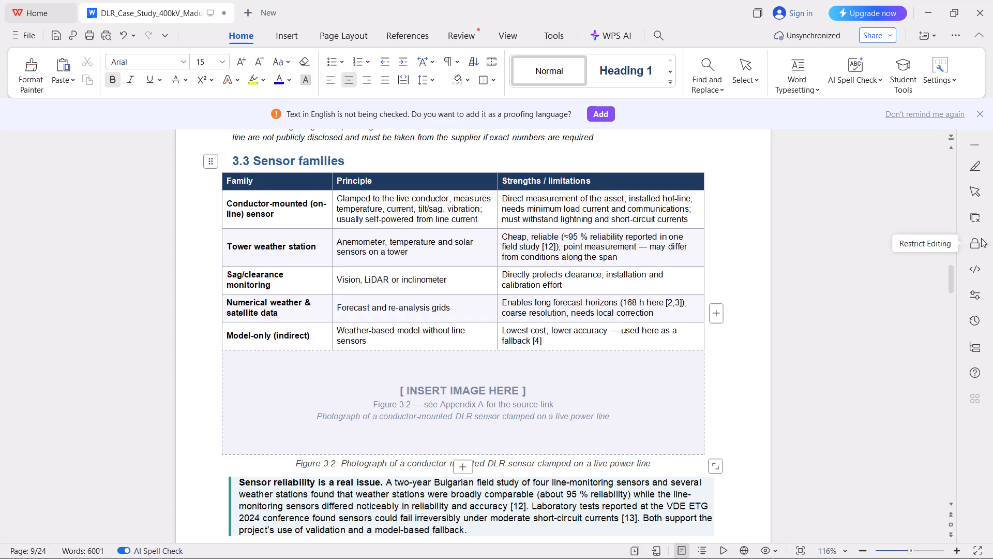
# Back in WPS Office, copy the Fig 3.2 image description from the Appendix A image mapping table.
pyautogui.moveTo(951, 276); pyautogui.dragTo(952, 501)
pyautogui.scroll(4, 650, 318)
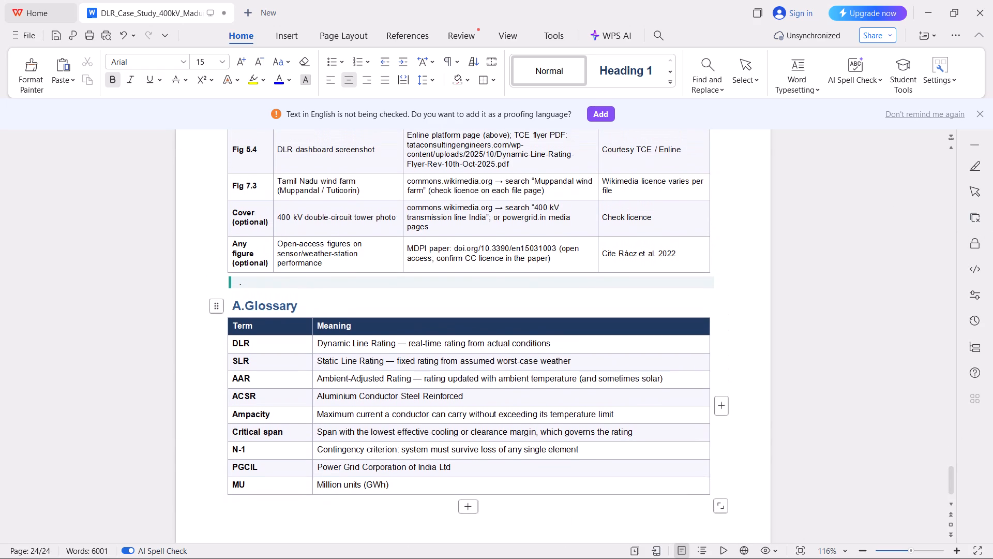
pyautogui.scroll(1, 650, 318)
pyautogui.scroll(4, 415, 293)
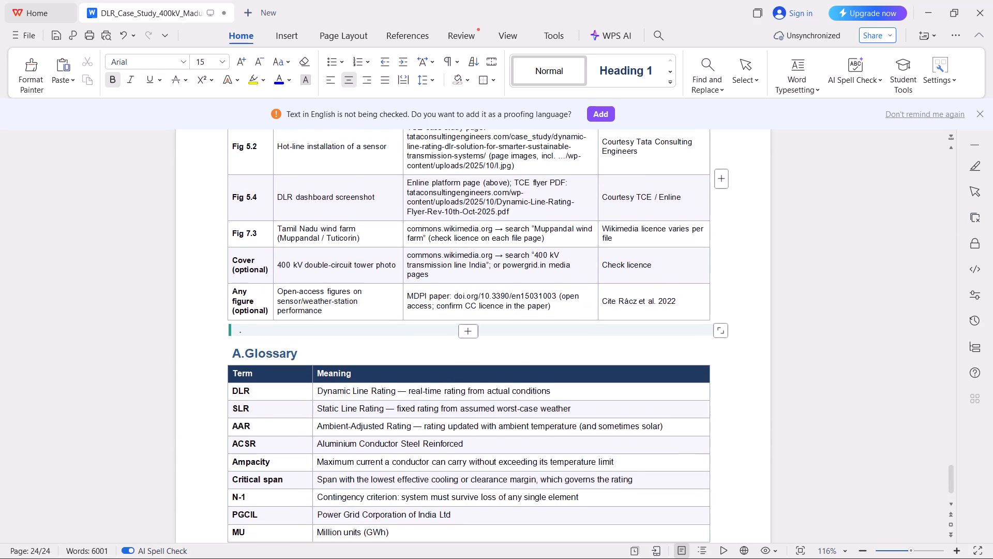
pyautogui.scroll(2, 415, 293)
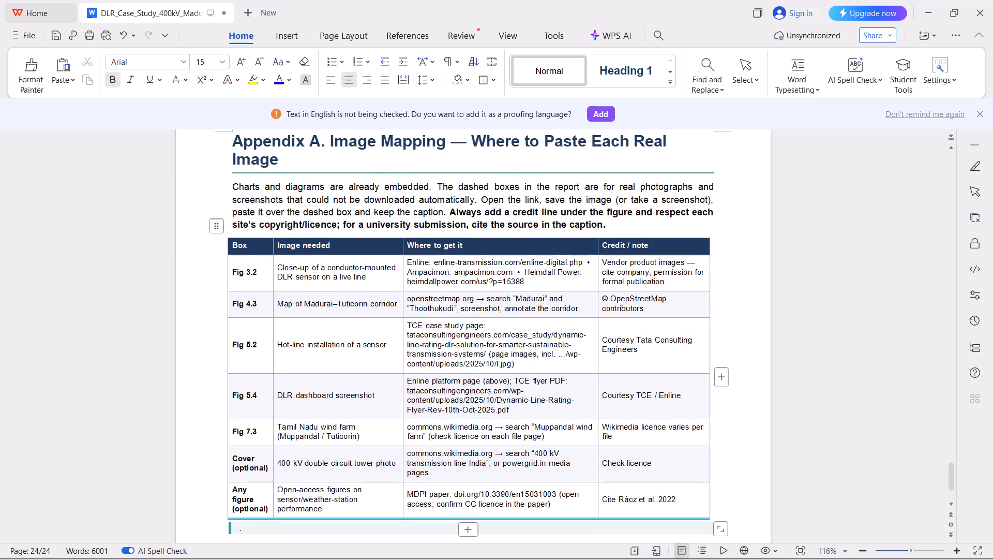
pyautogui.moveTo(366, 282); pyautogui.dragTo(287, 273)
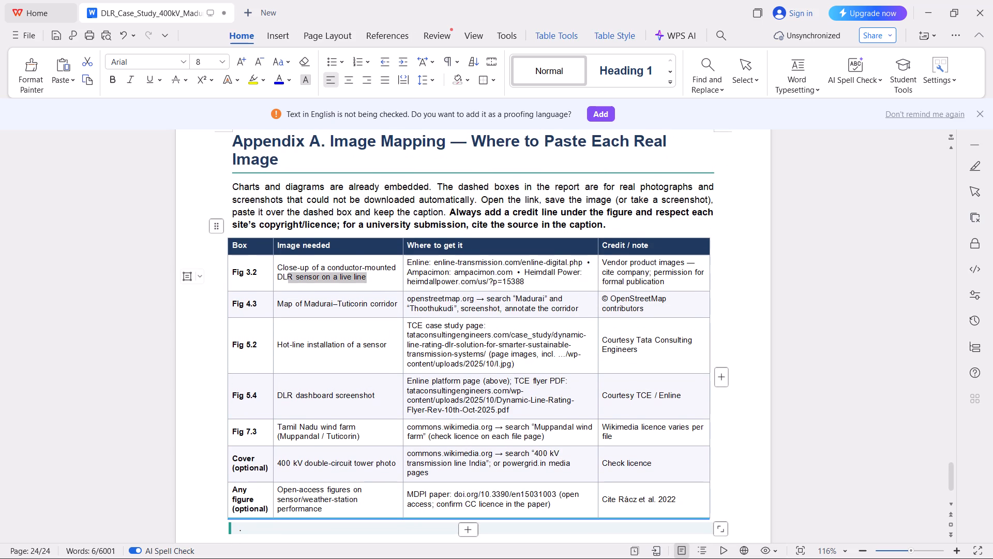
pyautogui.moveTo(287, 273); pyautogui.dragTo(274, 268)
pyautogui.hotkey('ctrl', 'c')
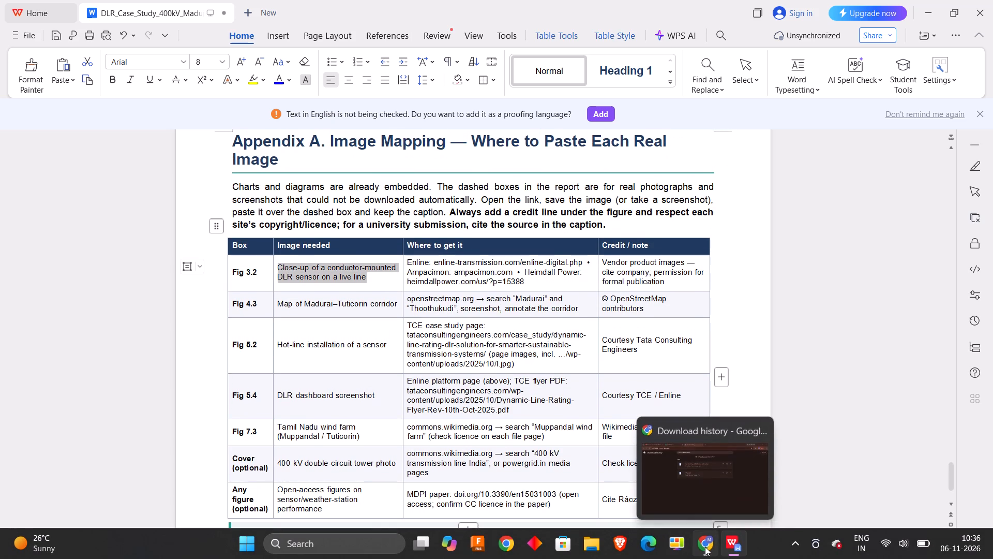
# Switch to Chrome and search Google in a new tab for "Close-up of a conductor-mounted DLR sensor on a live line".
pyautogui.click(705, 547)
pyautogui.click(496, 10)
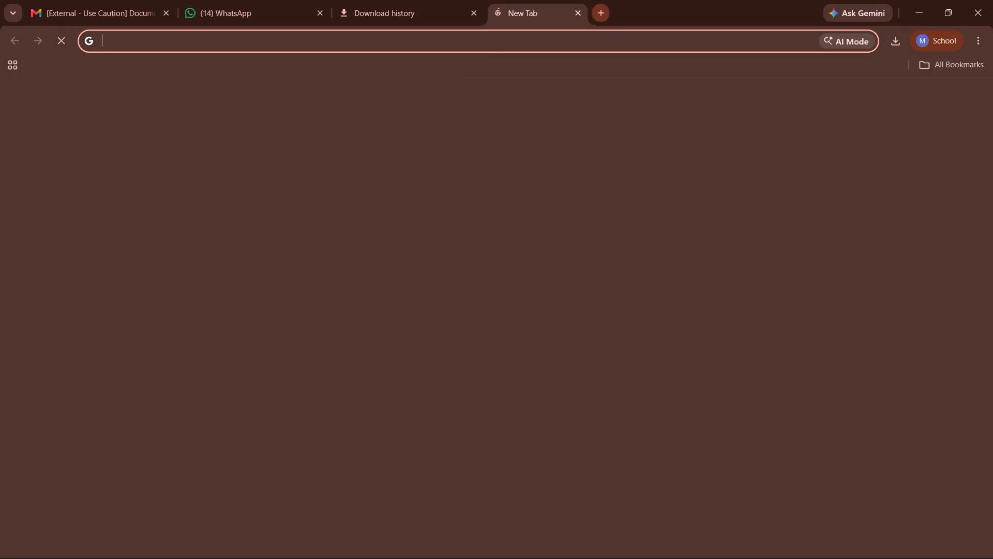
pyautogui.click(347, 266)
pyautogui.hotkey('ctrl', 'v')
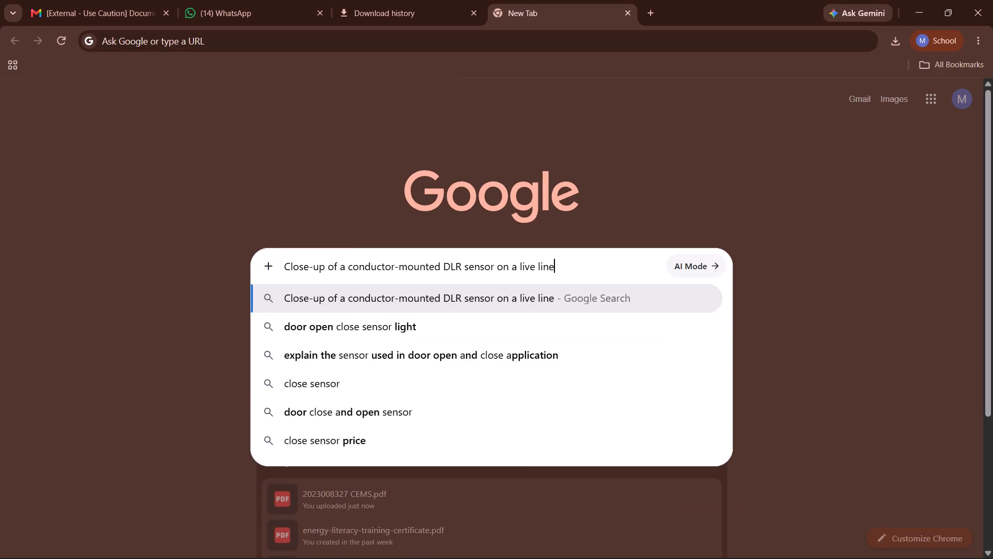
pyautogui.press('Return')
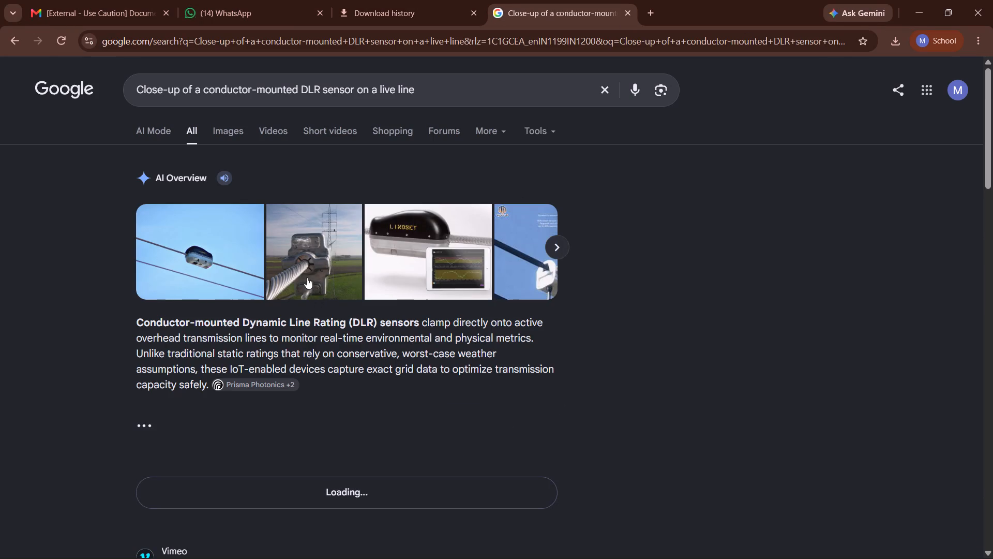
# Open the lindsey-usa.com photo of the sensor on a power line and copy the image.
pyautogui.click(223, 269)
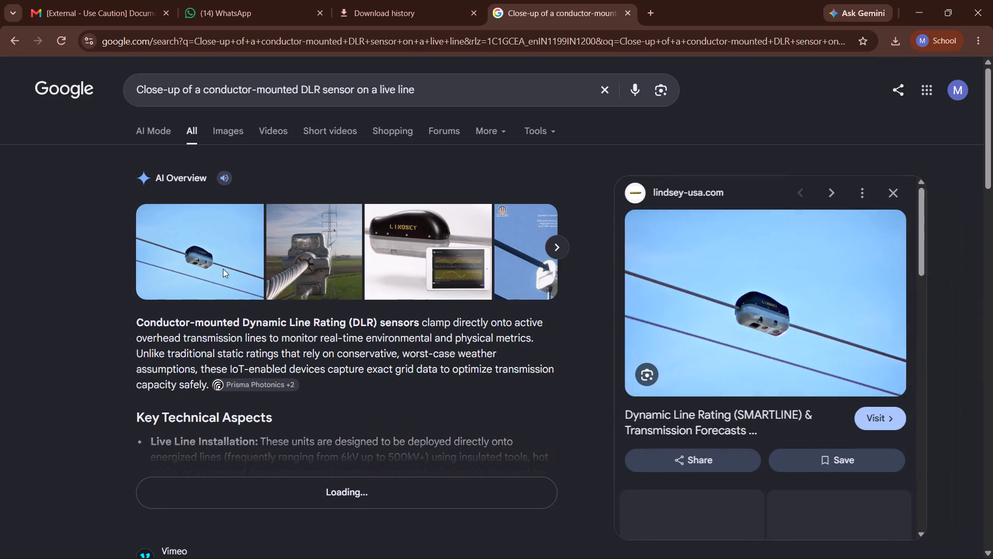
pyautogui.rightClick(722, 299)
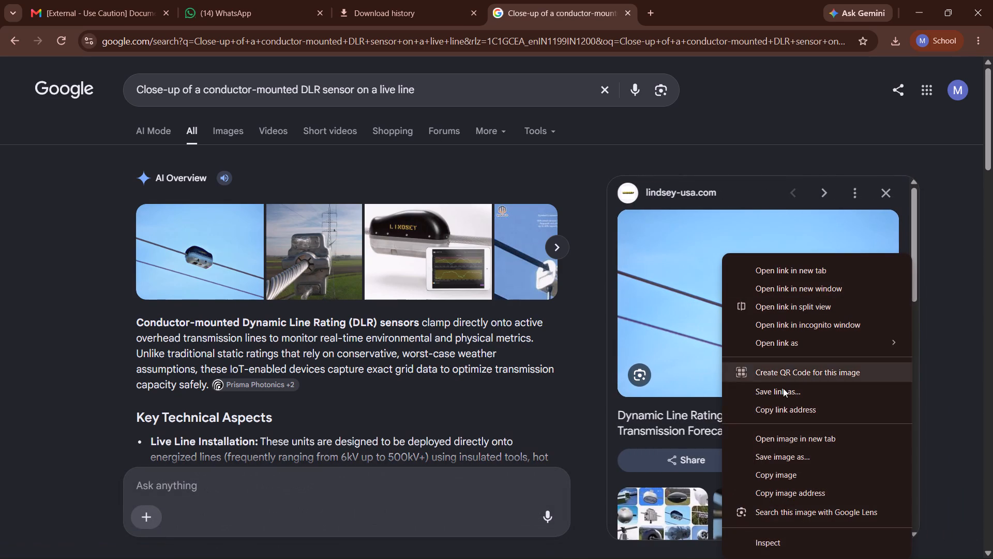
pyautogui.click(791, 475)
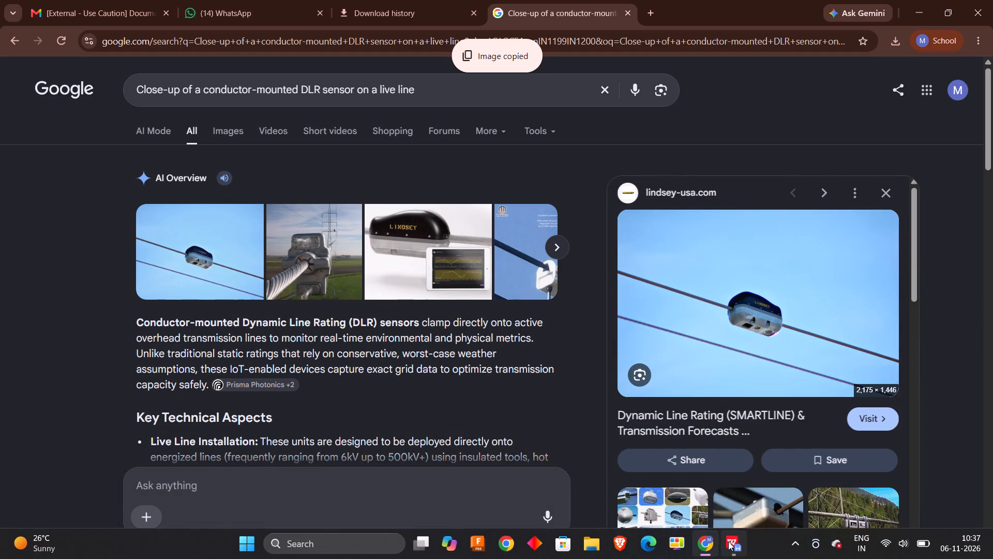
# Return to WPS Office and paste the sensor photo into the Figure 3.2 placeholder box below the sensor families table.
pyautogui.click(728, 541)
pyautogui.scroll(18, 491, 295)
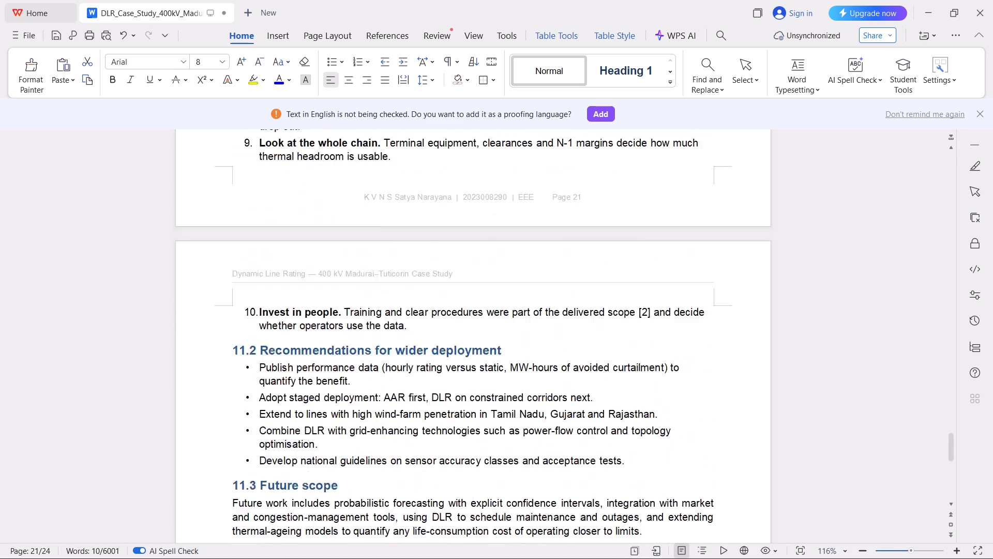
pyautogui.moveTo(951, 442); pyautogui.dragTo(957, 194)
pyautogui.scroll(-15, 697, 376)
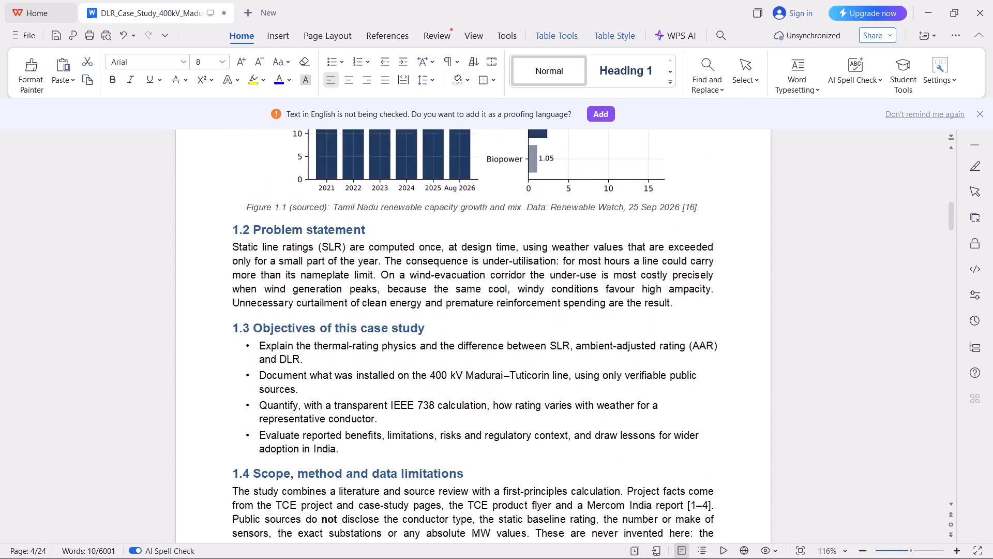
pyautogui.scroll(-2, 697, 376)
pyautogui.scroll(4, 697, 376)
pyautogui.scroll(-4, 697, 376)
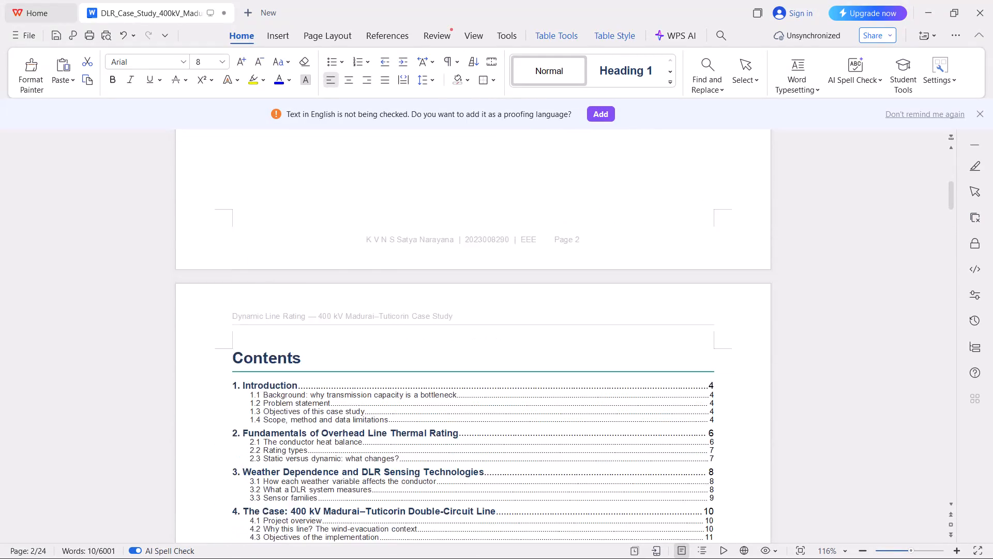
pyautogui.scroll(-14, 697, 376)
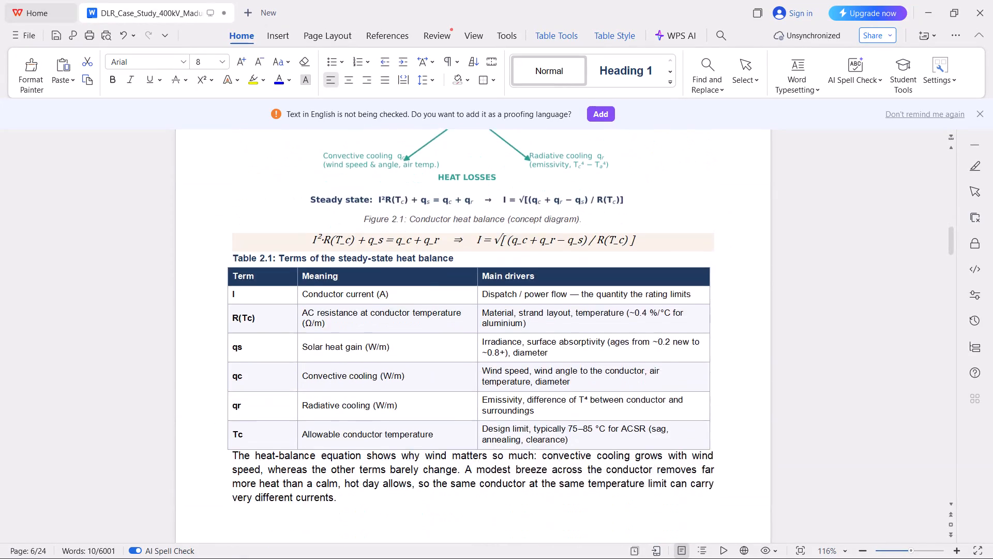
pyautogui.scroll(-11, 697, 376)
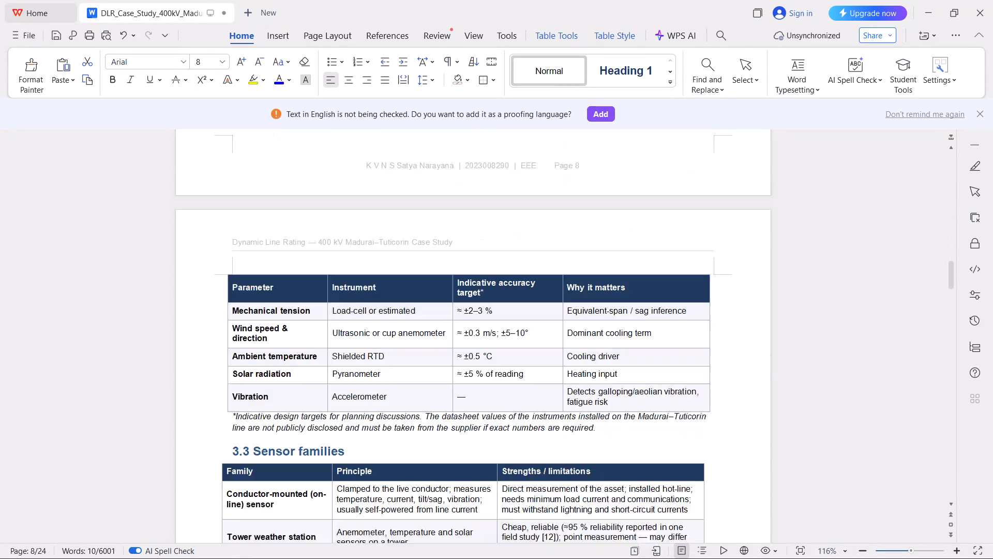
pyautogui.scroll(-3, 697, 376)
pyautogui.scroll(10, 697, 376)
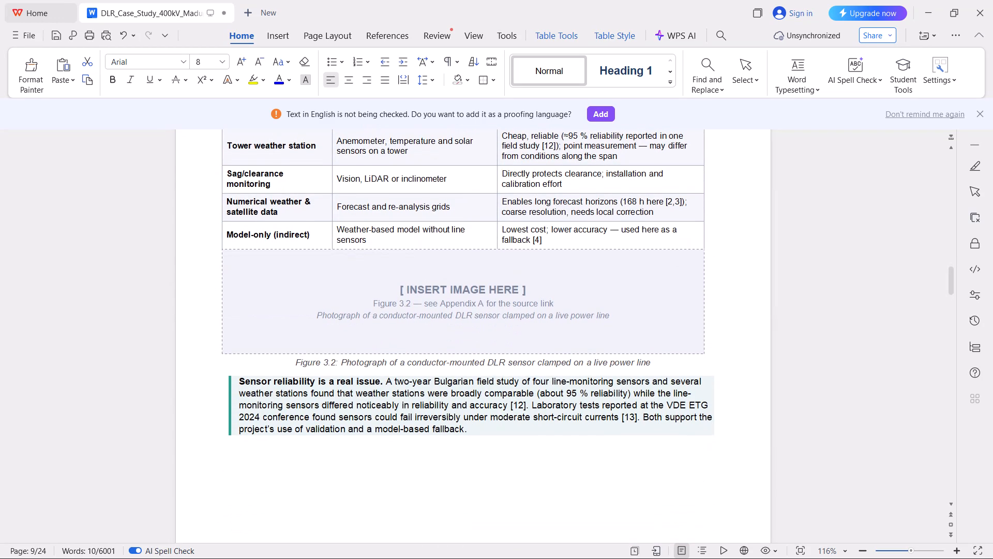
pyautogui.scroll(1, 508, 380)
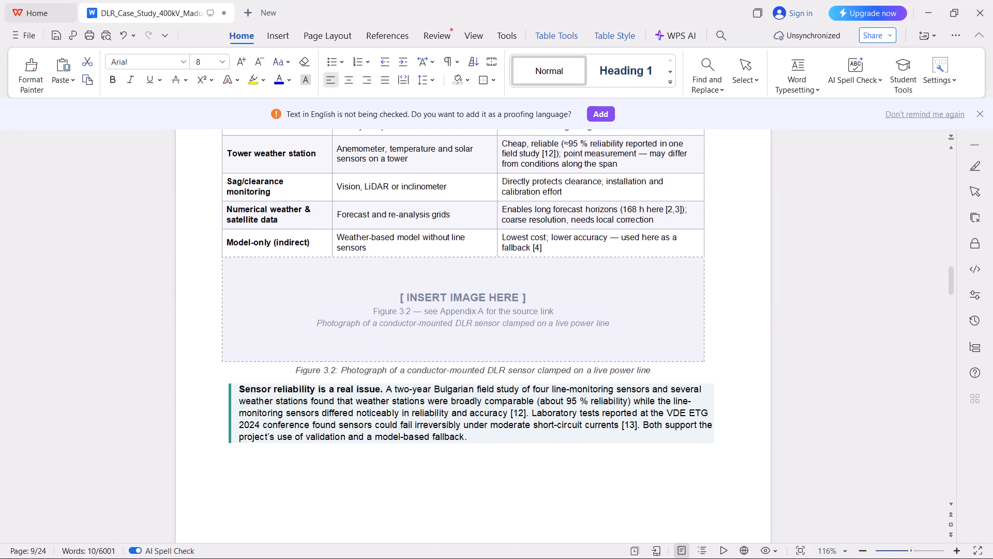
pyautogui.scroll(1, 508, 380)
pyautogui.scroll(1, 223, 339)
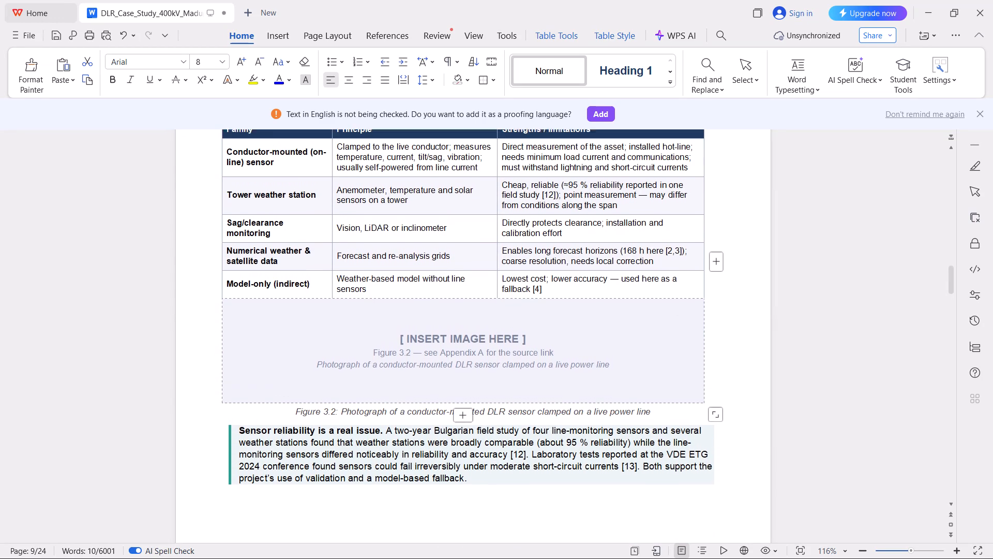
pyautogui.scroll(1, 223, 339)
pyautogui.click(352, 337)
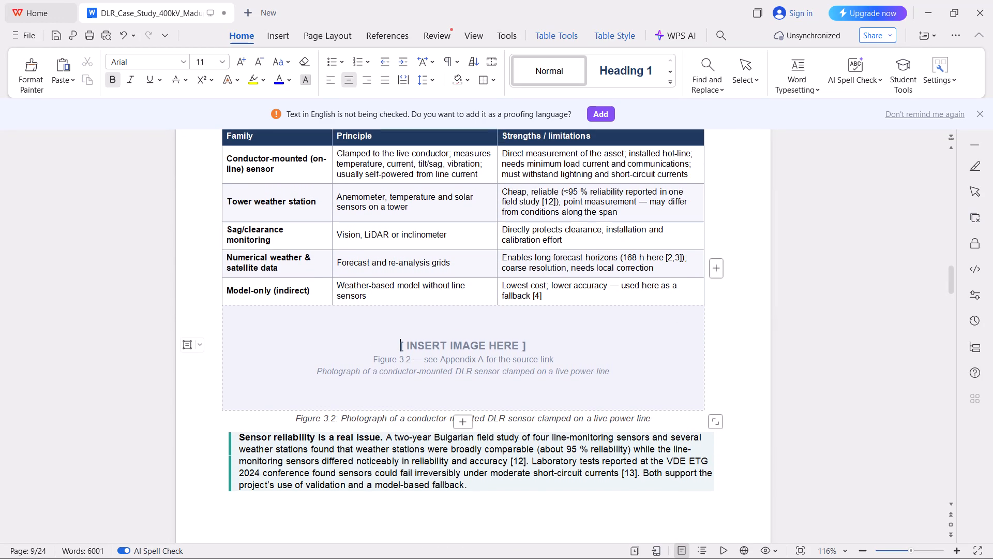
pyautogui.hotkey('ctrl', 'v')
# Delete the "[ INSERT IMAGE HERE ]" line beneath the pasted sensor photo.
pyautogui.scroll(-1, 598, 411)
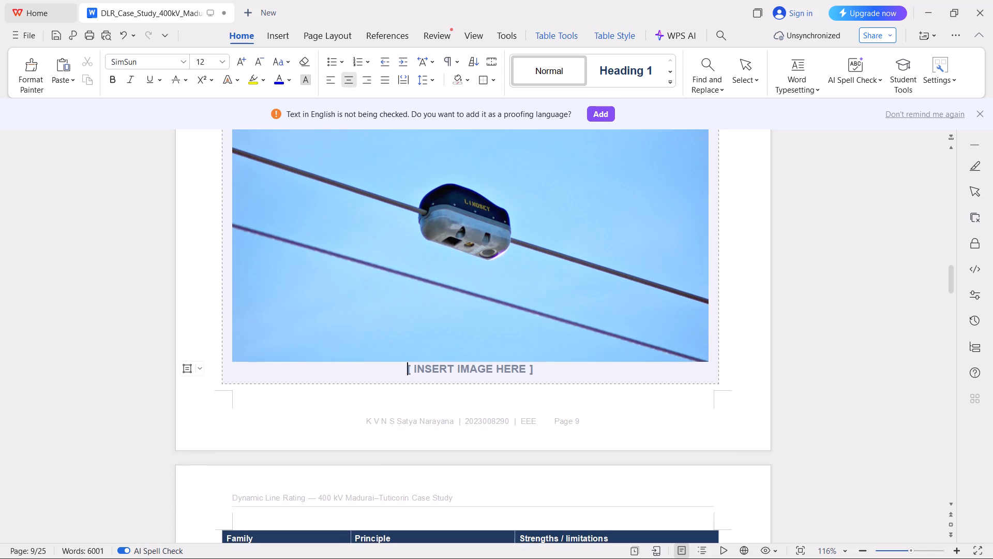
pyautogui.scroll(-1, 598, 411)
pyautogui.click(547, 374)
pyautogui.press('BackSpace')
pyautogui.press('BackSpace')
pyautogui.press('BackSpace')
pyautogui.press('BackSpace')
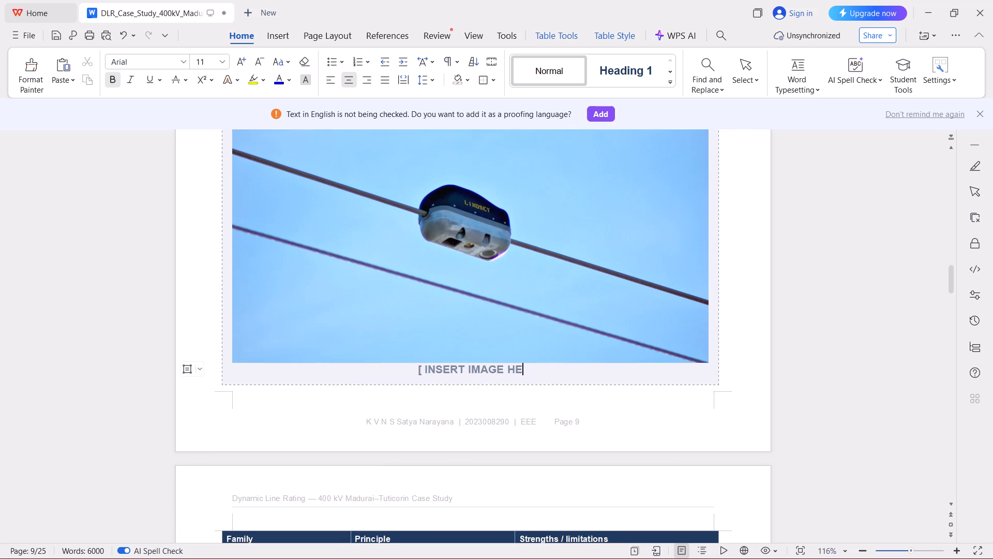
pyautogui.press('BackSpace')
pyautogui.press('BackSpace')
pyautogui.press('BackSpace')
pyautogui.press('BackSpace')
pyautogui.press('BackSpace')
pyautogui.press('BackSpace')
pyautogui.press('BackSpace')
pyautogui.press('BackSpace')
pyautogui.press('BackSpace')
pyautogui.press('BackSpace')
pyautogui.press('BackSpace')
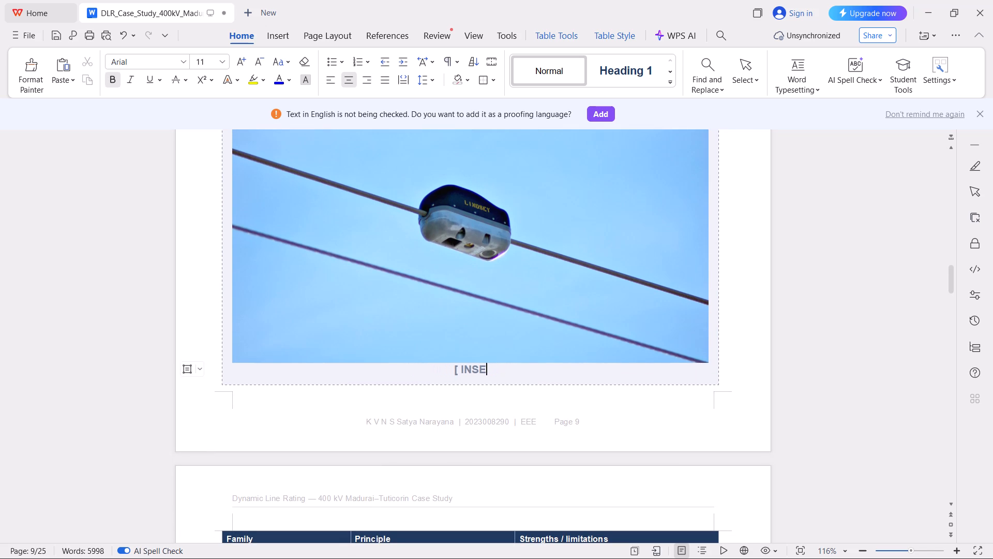
pyautogui.press('BackSpace')
pyautogui.press('BackSpace')
pyautogui.press('BackSpace')
pyautogui.press('BackSpace')
pyautogui.press('BackSpace')
pyautogui.press('BackSpace')
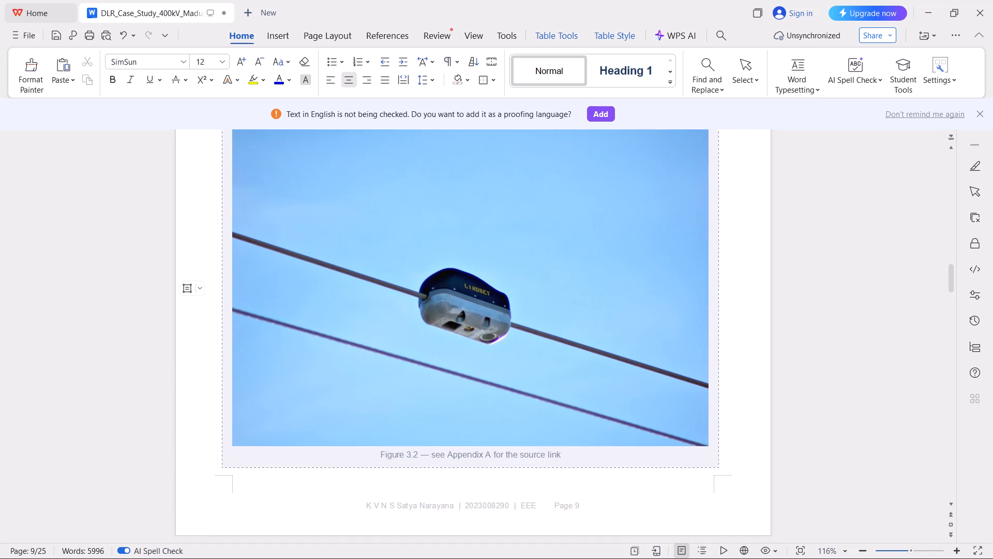
# Delete the placeholder description "Photograph of a conductor-mounted DLR sensor clamped on a live power line" inside the dashed box, above the figure caption.
pyautogui.scroll(-2, 547, 374)
pyautogui.scroll(-3, 564, 313)
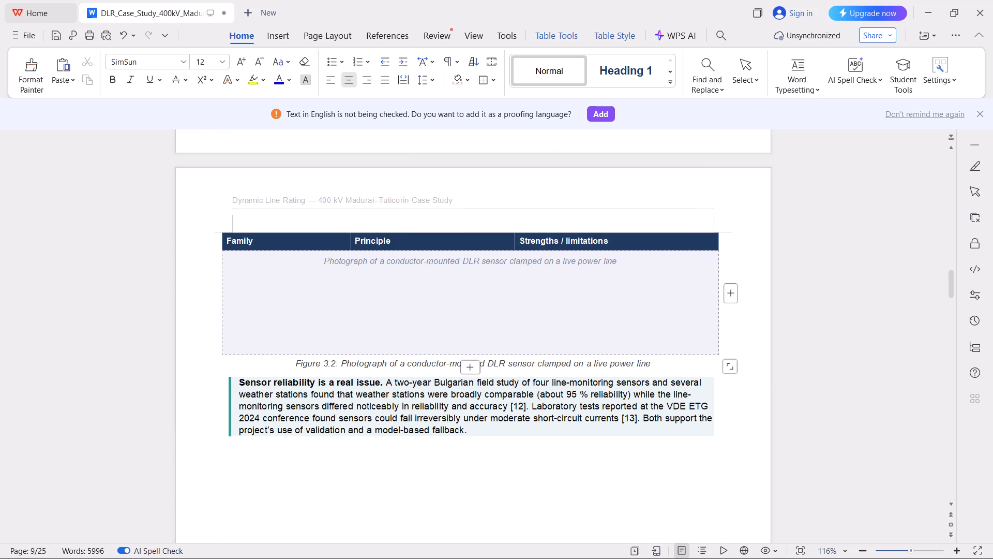
pyautogui.moveTo(624, 267); pyautogui.dragTo(324, 284)
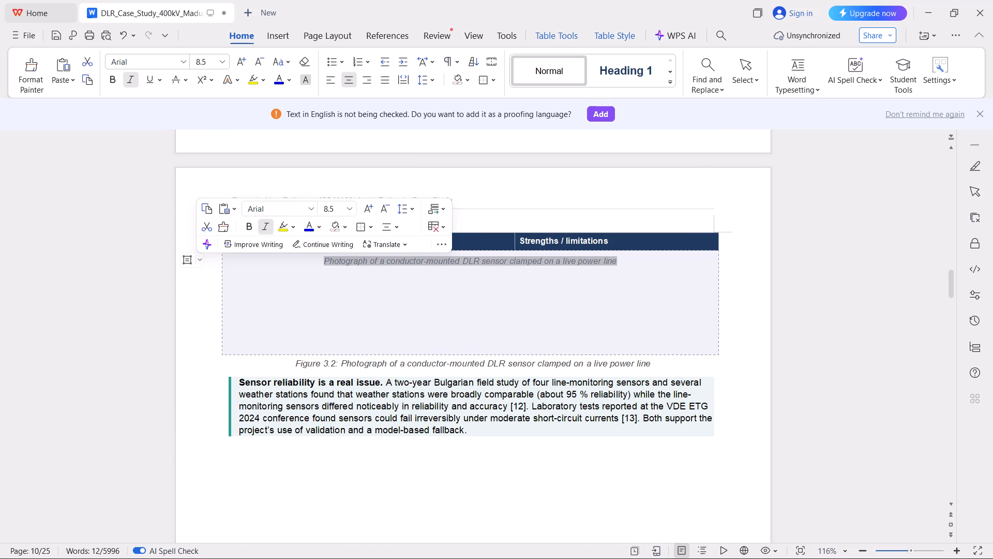
pyautogui.press('BackSpace')
pyautogui.press('BackSpace')
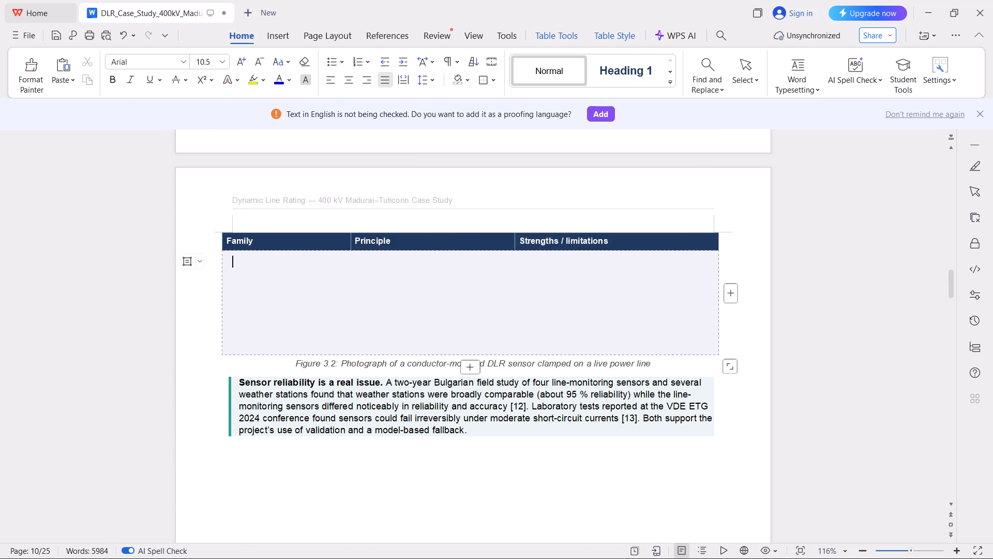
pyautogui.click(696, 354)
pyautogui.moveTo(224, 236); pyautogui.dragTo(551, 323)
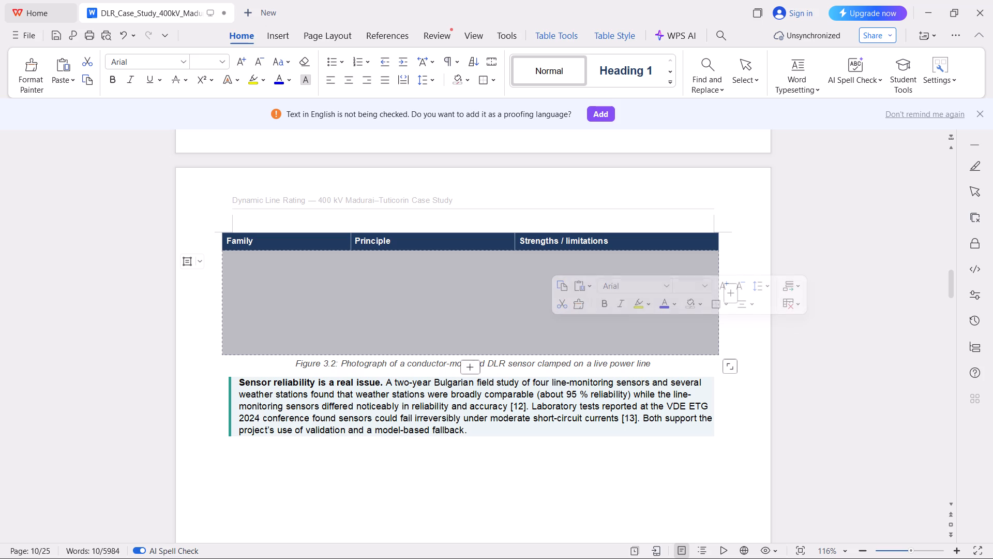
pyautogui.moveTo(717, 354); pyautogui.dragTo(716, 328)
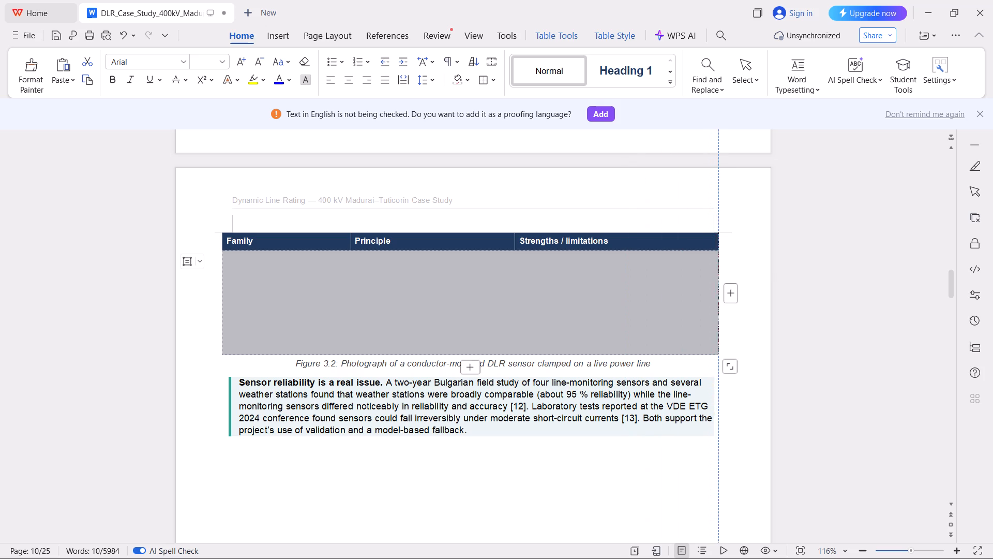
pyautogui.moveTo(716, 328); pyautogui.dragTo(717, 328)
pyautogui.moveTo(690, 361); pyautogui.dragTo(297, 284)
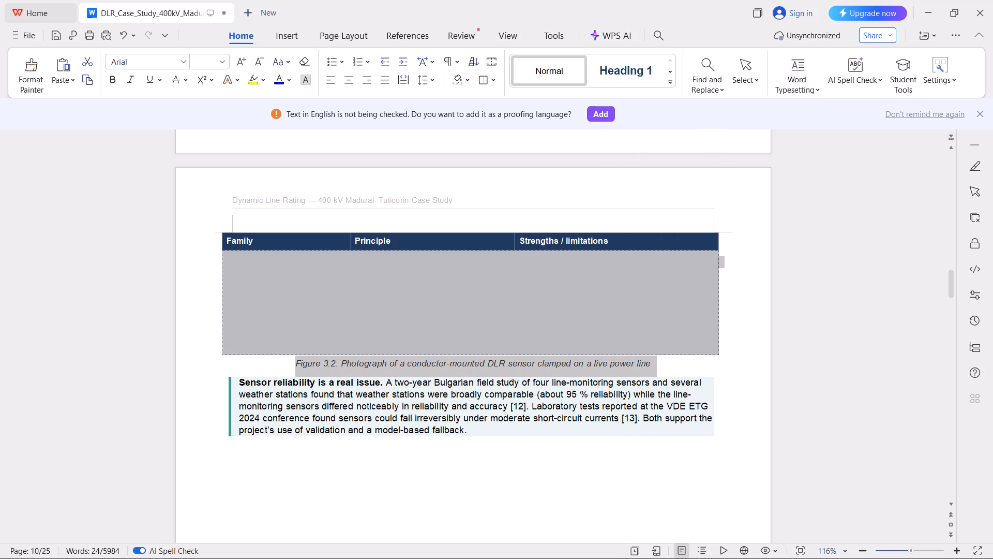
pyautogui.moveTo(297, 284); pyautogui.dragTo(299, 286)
# Delete the "Figure 3.2 — see Appendix A for the source link" line beneath the sensor photo.
pyautogui.scroll(6, 299, 286)
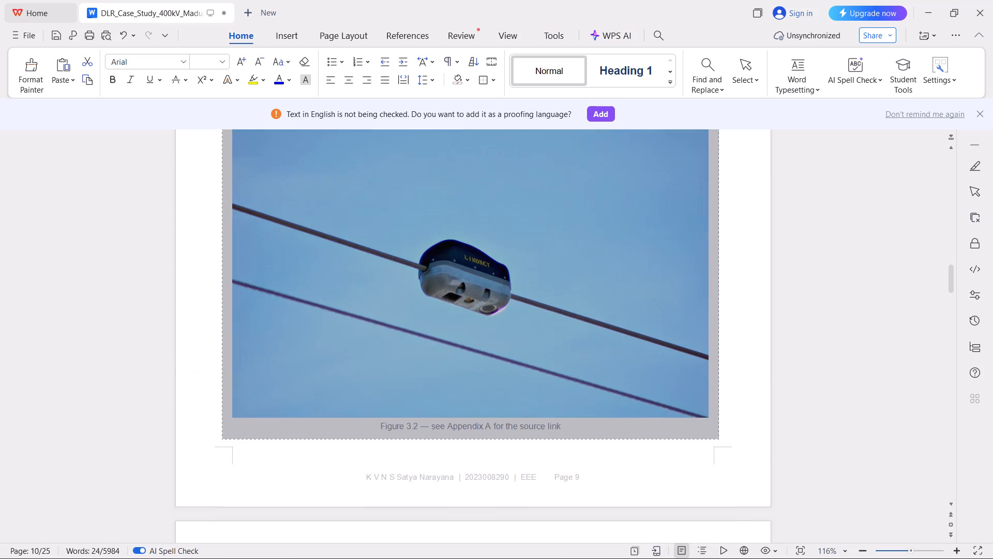
pyautogui.scroll(3, 299, 286)
pyautogui.scroll(-3, 299, 286)
pyautogui.click(369, 324)
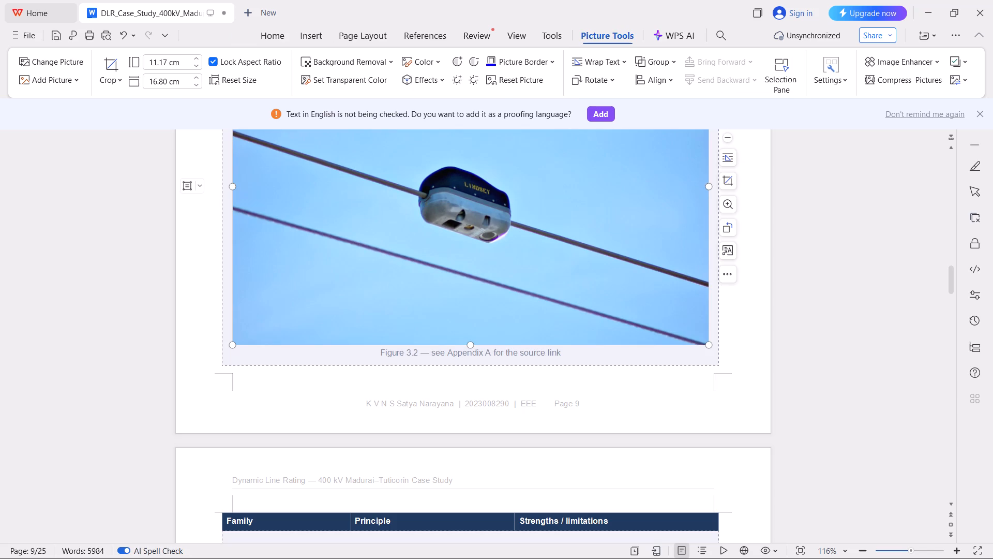
pyautogui.moveTo(564, 354); pyautogui.dragTo(367, 352)
pyautogui.press('Delete')
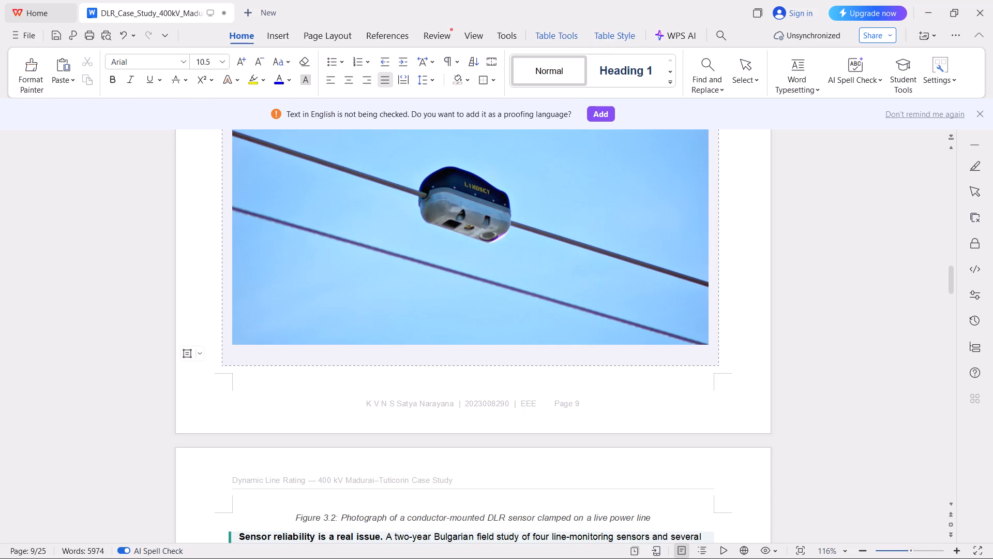
# Review the report from the Figure 3.2 photo through section 4 to locate the next image placeholder.
pyautogui.scroll(-2, 367, 352)
pyautogui.scroll(4, 367, 352)
pyautogui.click(408, 360)
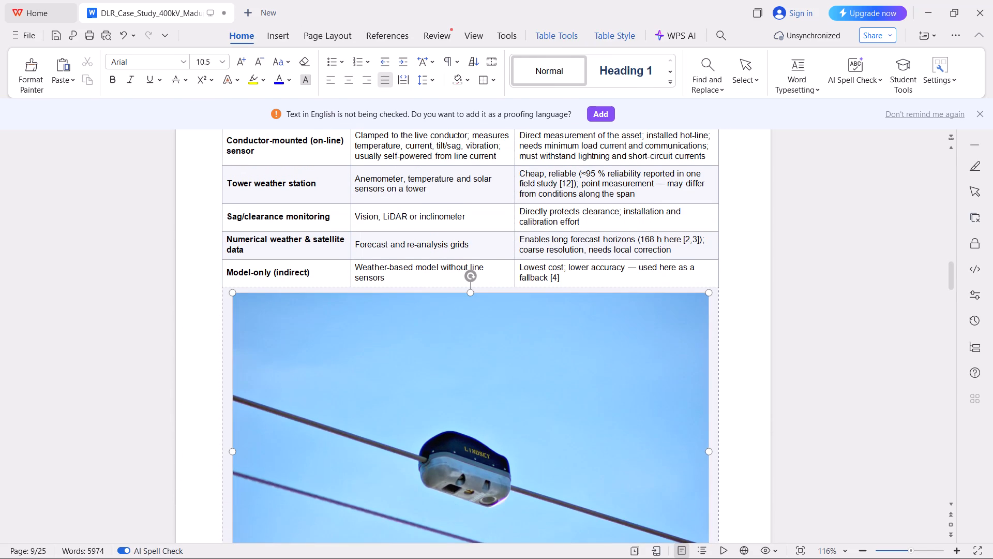
pyautogui.click(570, 194)
pyautogui.scroll(4, 570, 194)
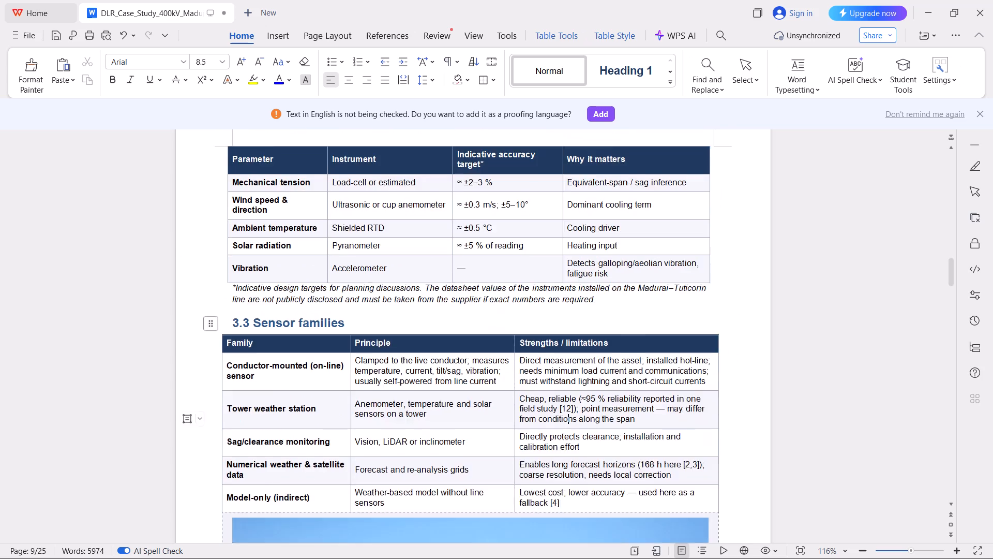
pyautogui.scroll(-11, 570, 194)
pyautogui.scroll(3, 570, 194)
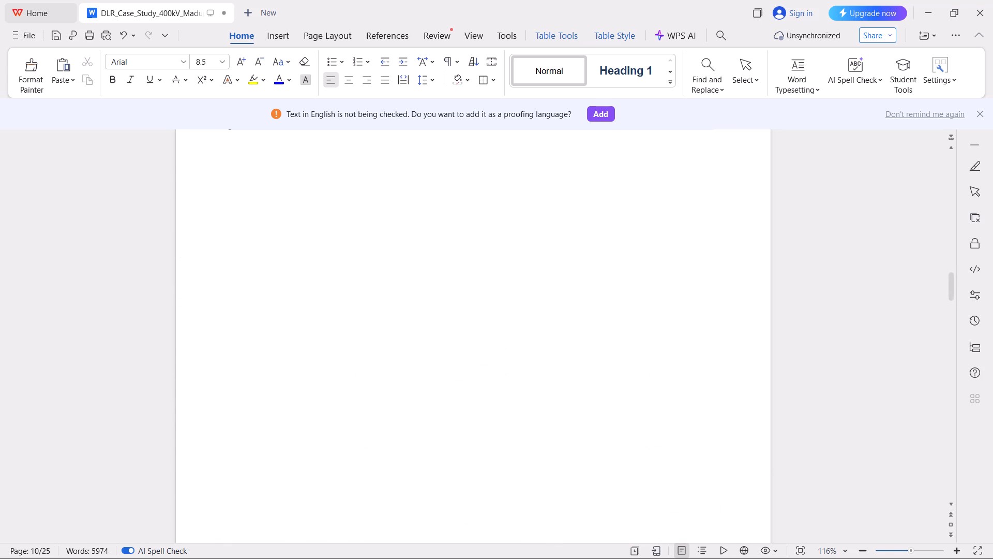
pyautogui.scroll(1, 570, 194)
pyautogui.scroll(-2, 570, 194)
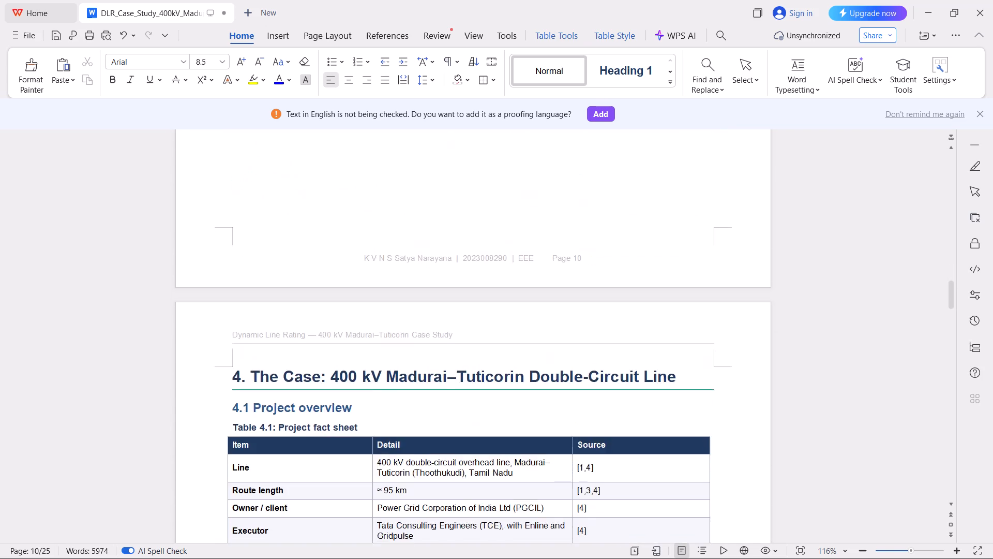
pyautogui.scroll(-9, 570, 194)
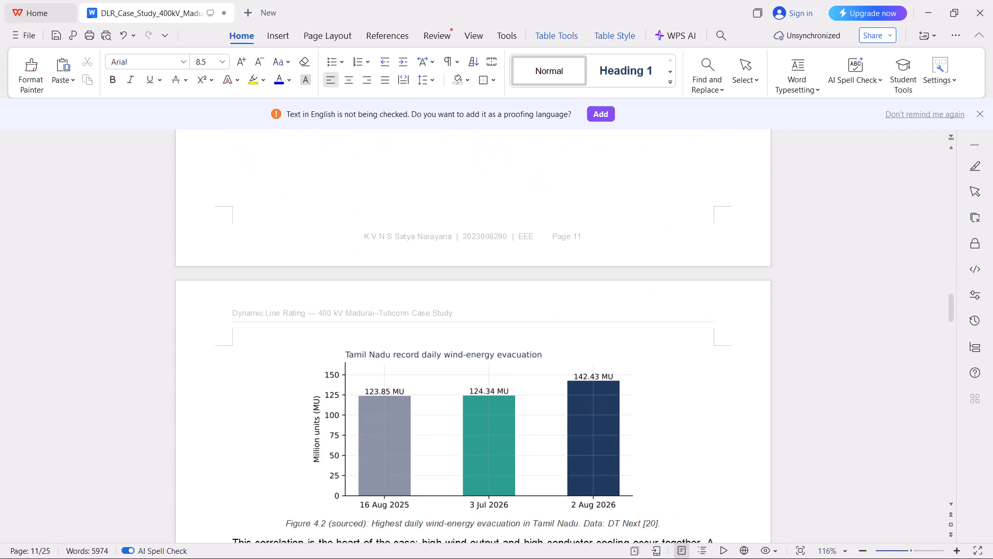
pyautogui.scroll(-6, 570, 194)
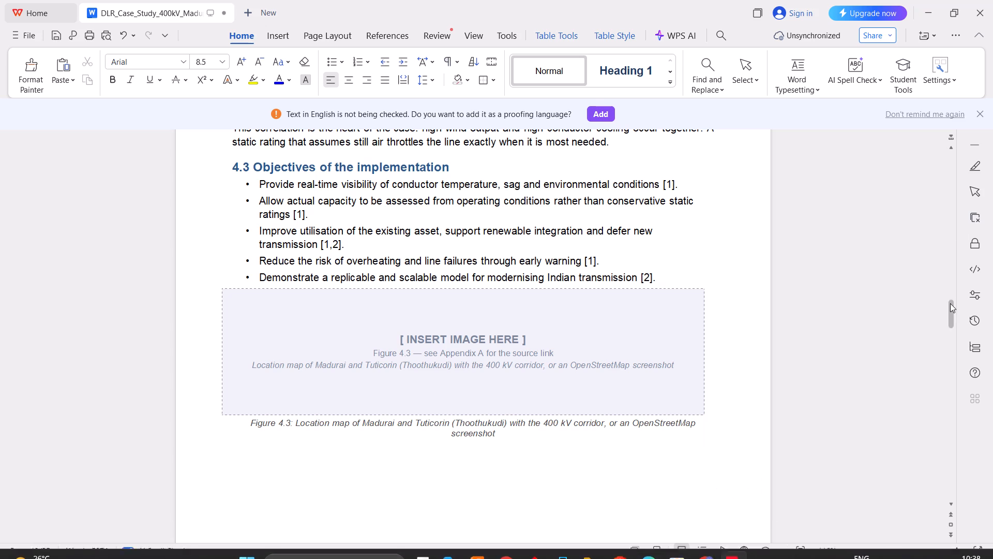
# Look up the Fig 4.3 entry in Appendix A's image mapping table for the image needed and its source.
pyautogui.moveTo(950, 303); pyautogui.dragTo(959, 495)
pyautogui.scroll(7, 614, 303)
pyautogui.scroll(-1, 351, 440)
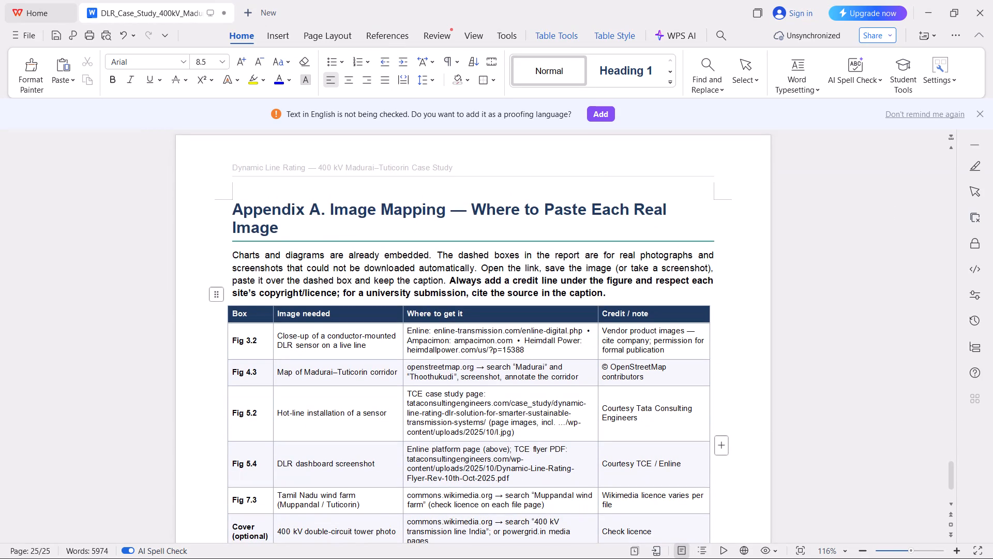
pyautogui.moveTo(276, 369); pyautogui.dragTo(372, 371)
pyautogui.click(478, 405)
# Copy the location map description from the Figure 4.3 placeholder and search Google for it in Chrome.
pyautogui.moveTo(952, 471); pyautogui.dragTo(950, 272)
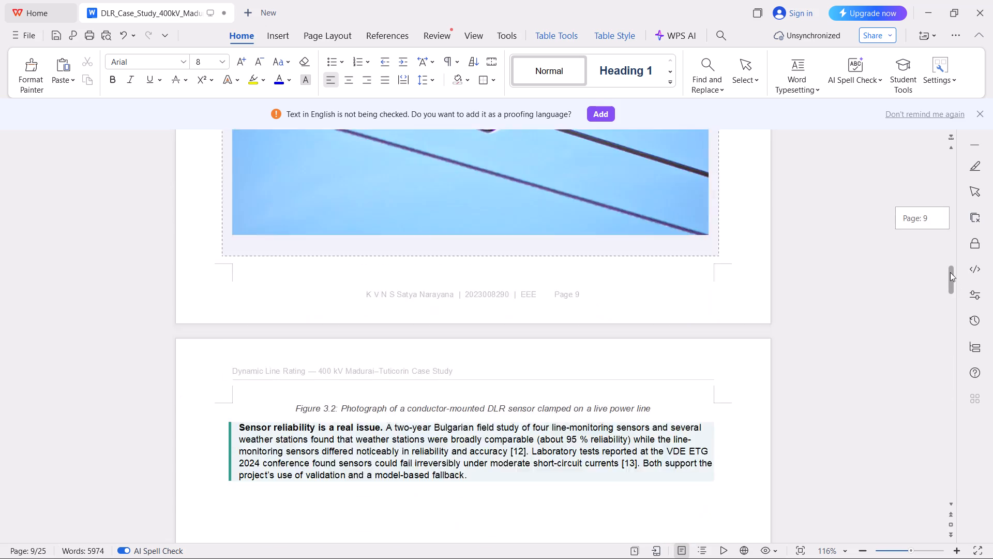
pyautogui.moveTo(950, 272); pyautogui.dragTo(951, 258)
pyautogui.scroll(-12, 631, 455)
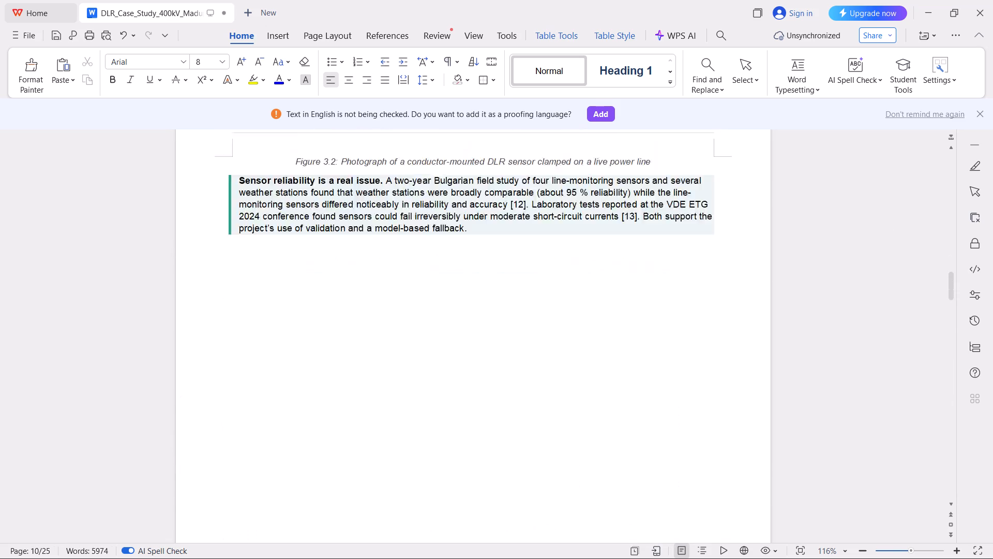
pyautogui.scroll(1, 631, 455)
pyautogui.scroll(-7, 631, 455)
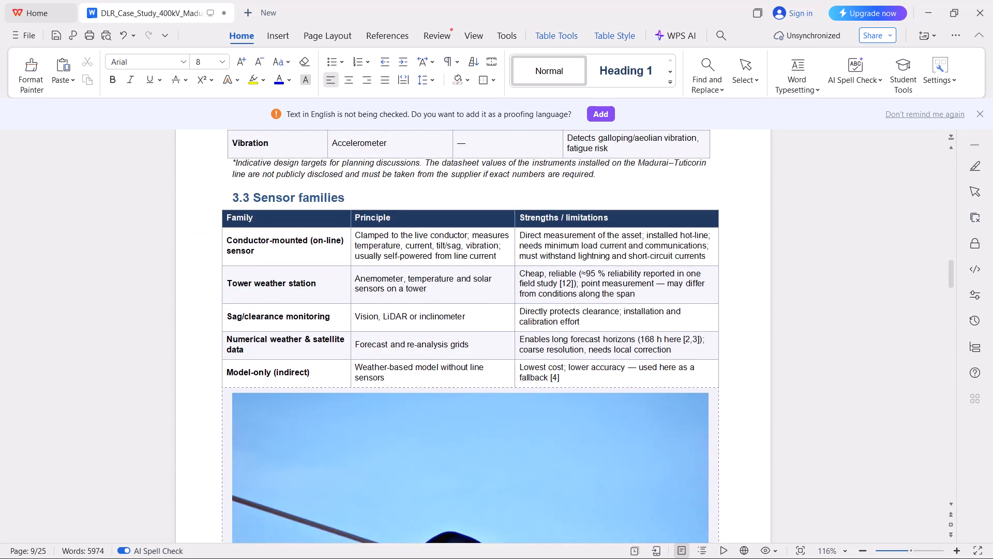
pyautogui.scroll(-13, 631, 455)
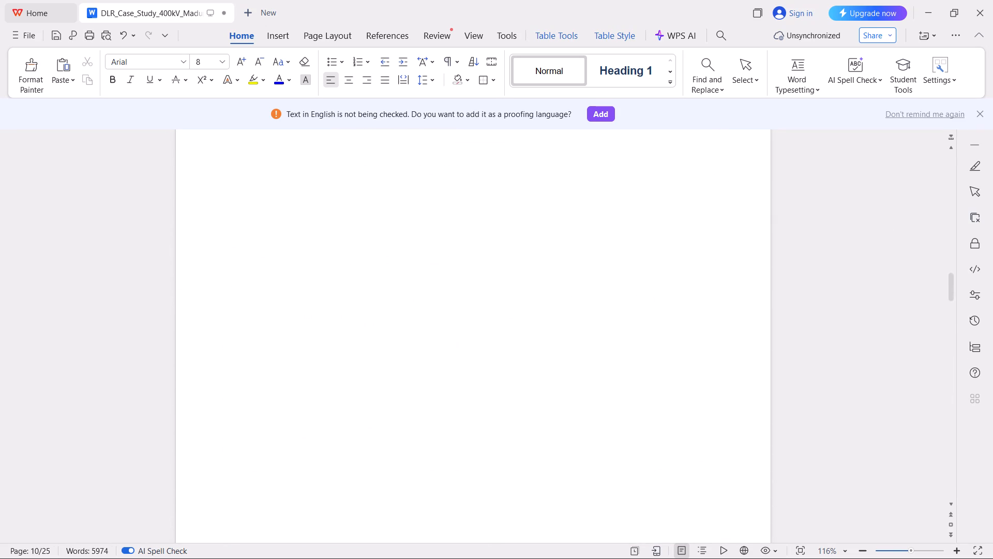
pyautogui.scroll(-5, 631, 455)
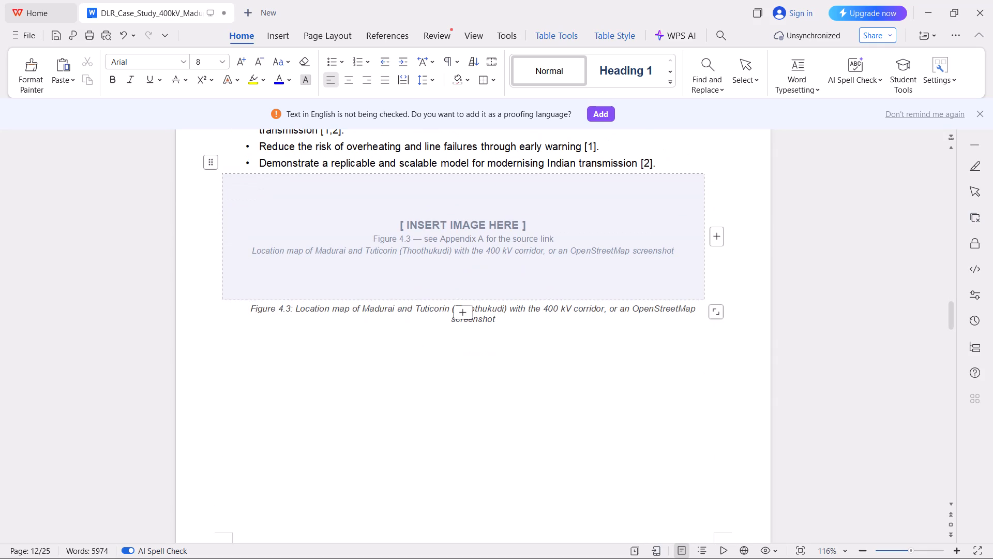
pyautogui.moveTo(254, 252); pyautogui.dragTo(686, 266)
pyautogui.hotkey('ctrl', 'c')
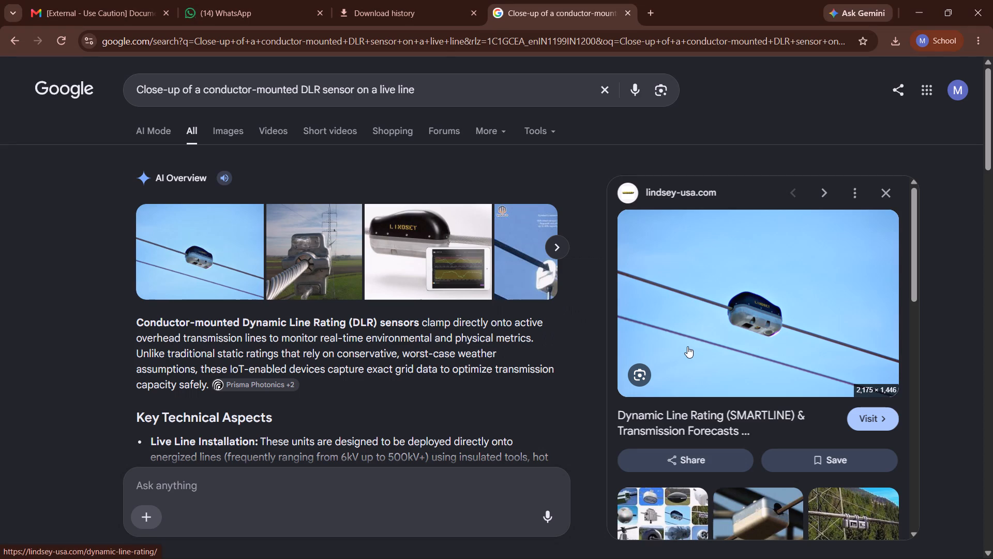
pyautogui.click(598, 93)
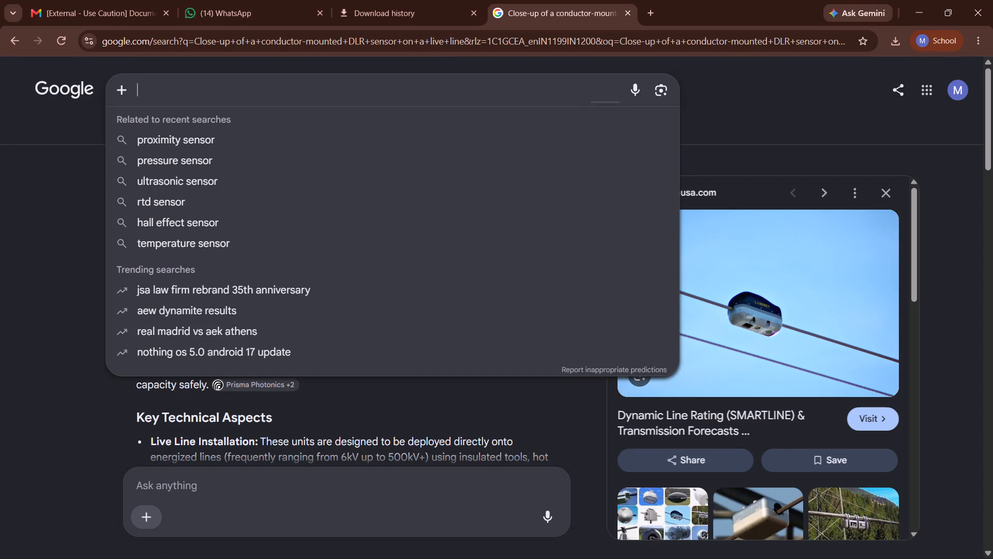
pyautogui.hotkey('ctrl', 'v')
pyautogui.press('Return')
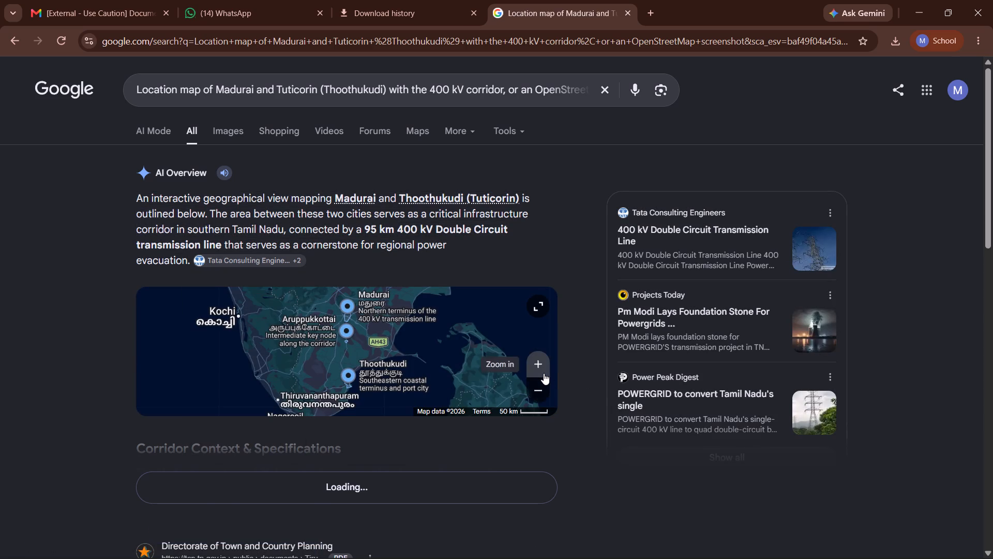
pyautogui.scroll(-1, 441, 393)
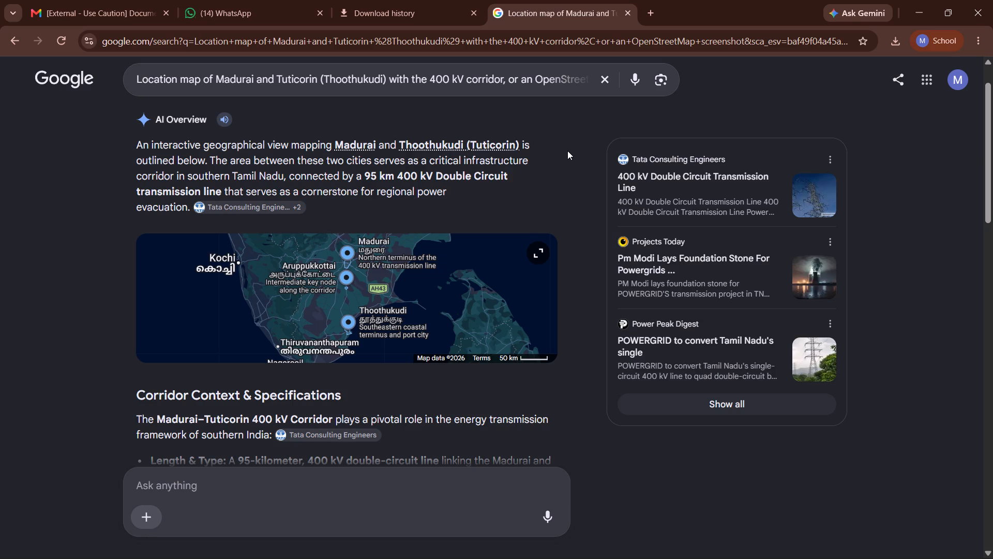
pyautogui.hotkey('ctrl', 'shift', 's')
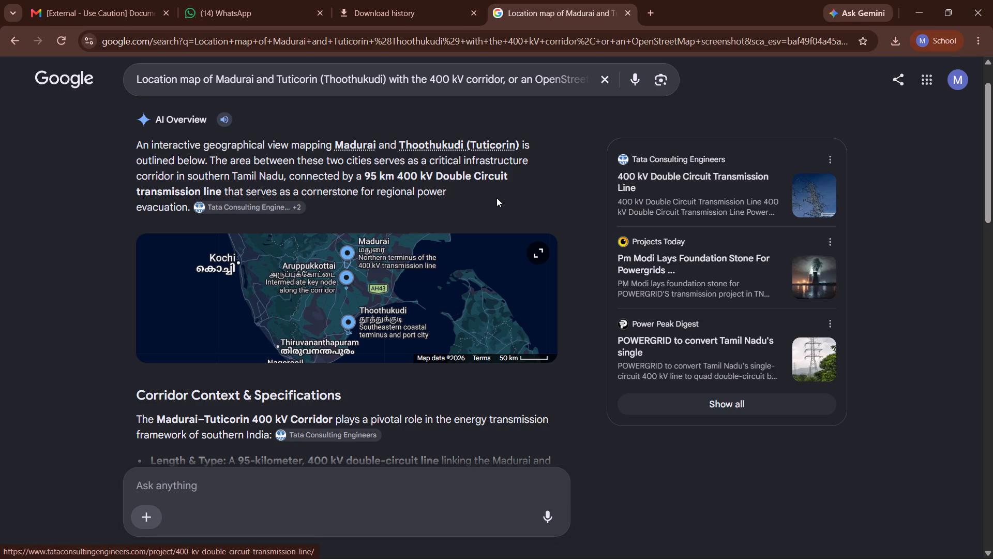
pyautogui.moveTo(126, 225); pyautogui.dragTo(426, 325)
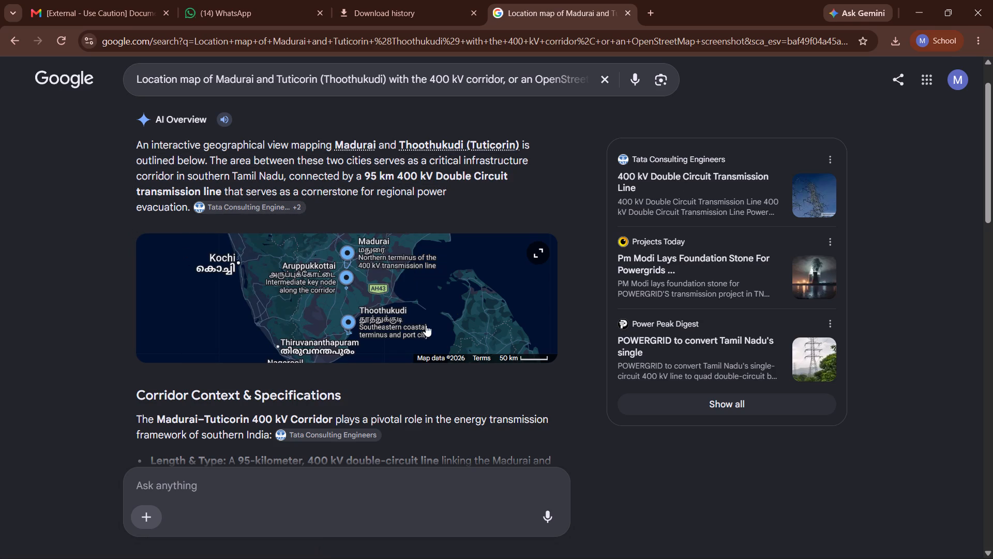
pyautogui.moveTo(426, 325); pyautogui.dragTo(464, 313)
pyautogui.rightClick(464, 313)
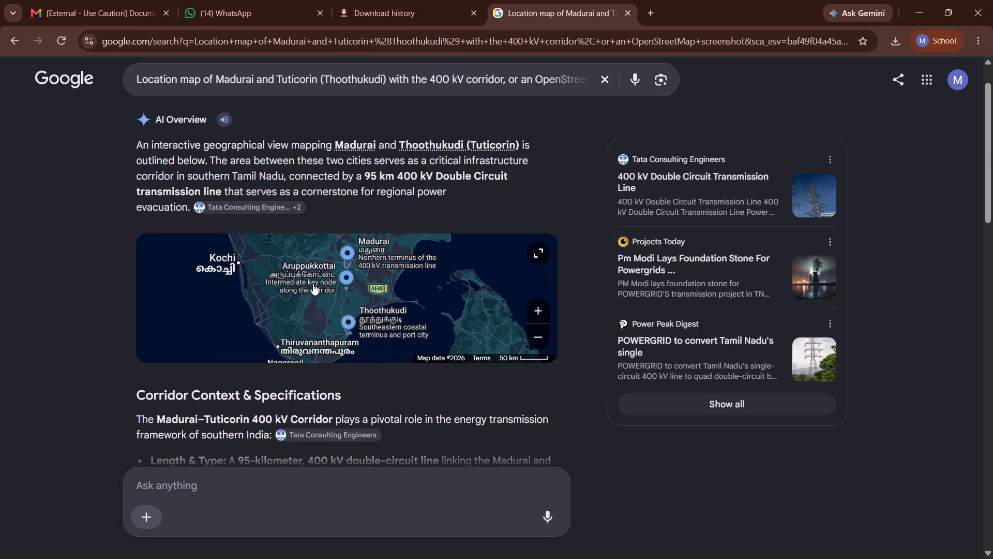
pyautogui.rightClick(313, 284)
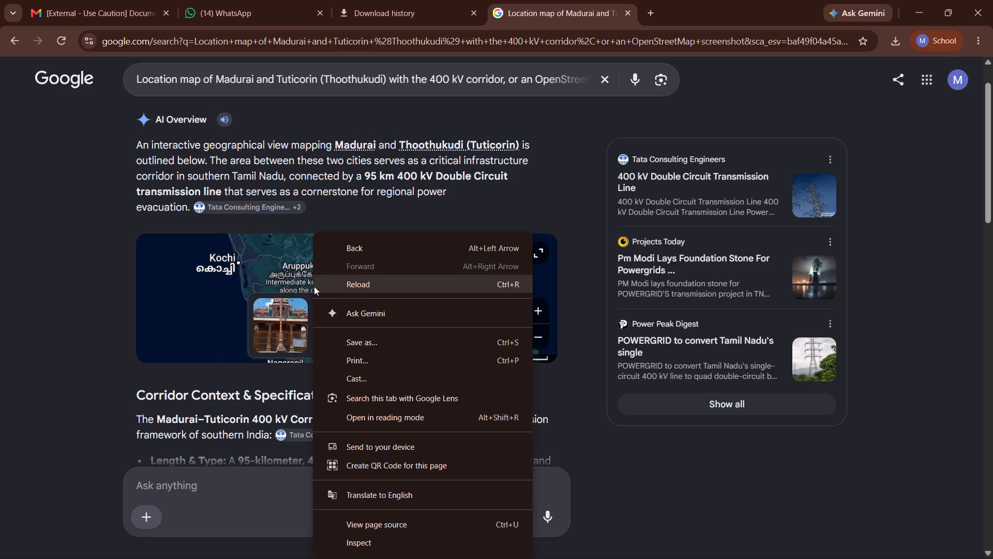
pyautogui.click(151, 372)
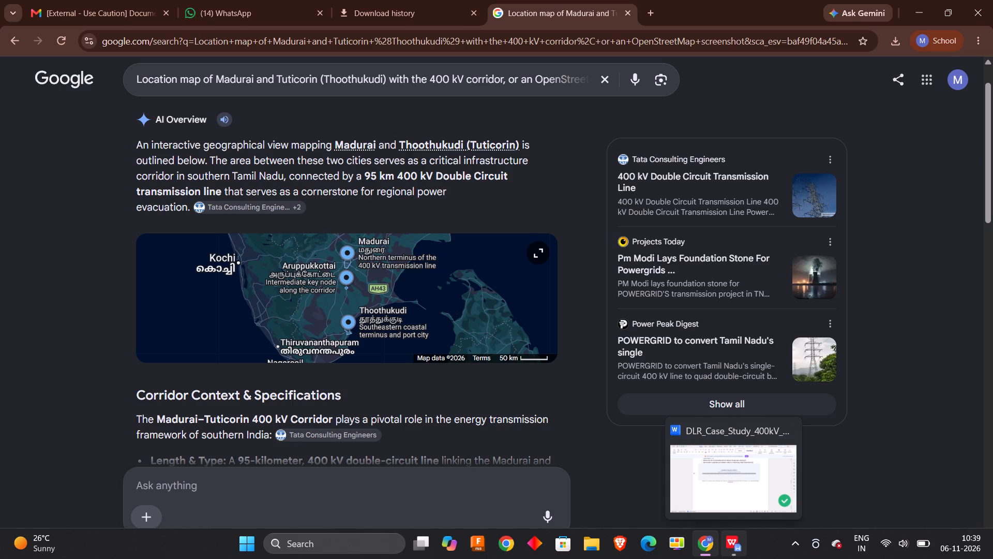
# Capture a rectangular screenshot of the Madurai–Thoothukudi map in the AI Overview.
pyautogui.press('shift+super+s')
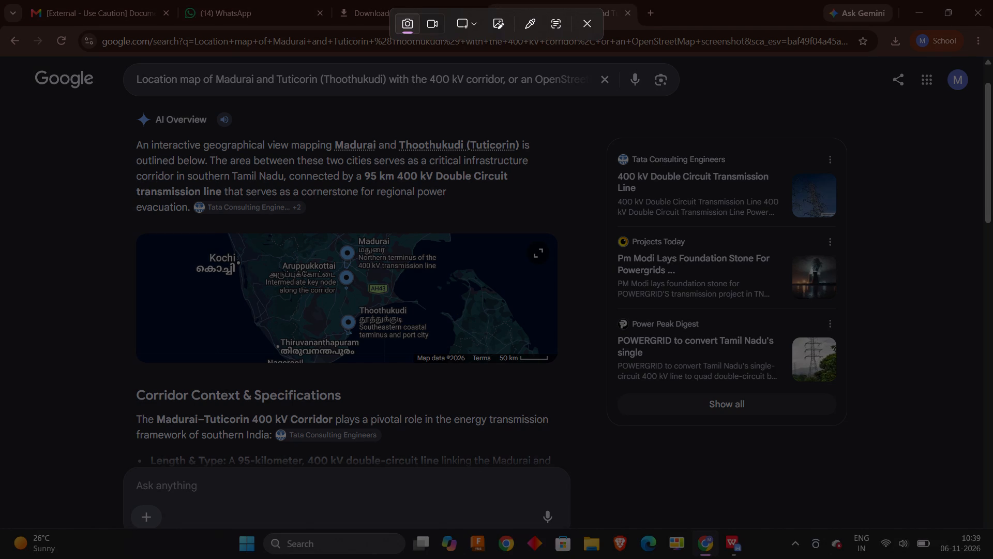
pyautogui.moveTo(136, 228); pyautogui.dragTo(566, 373)
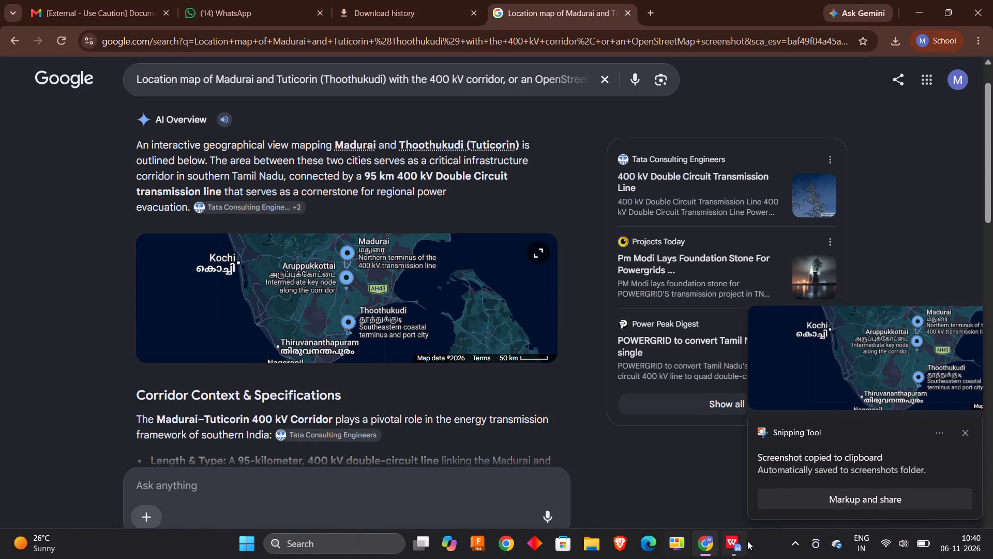
# Return to WPS Office and paste the map screenshot over the selected description in the Figure 4.3 placeholder box.
pyautogui.click(742, 545)
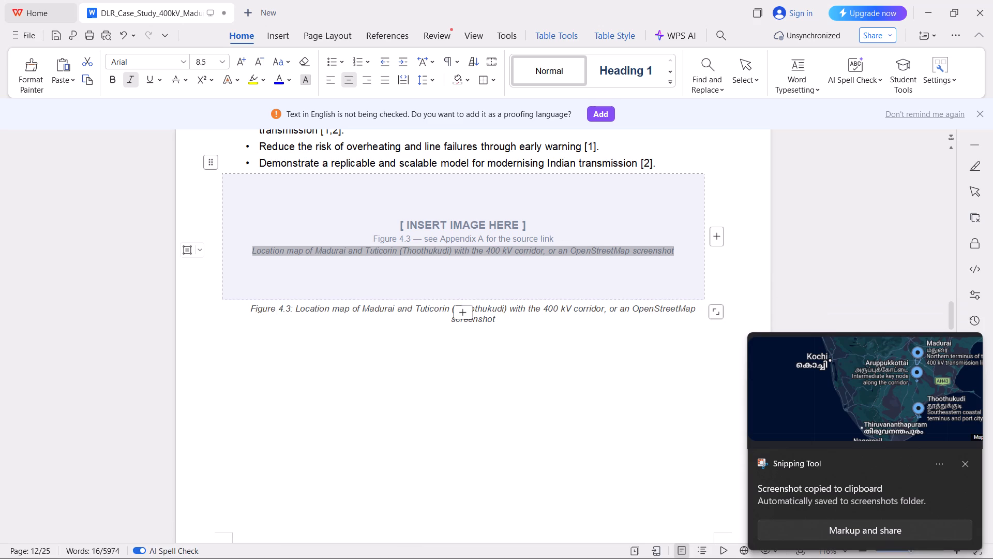
pyautogui.hotkey('ctrl', 'v')
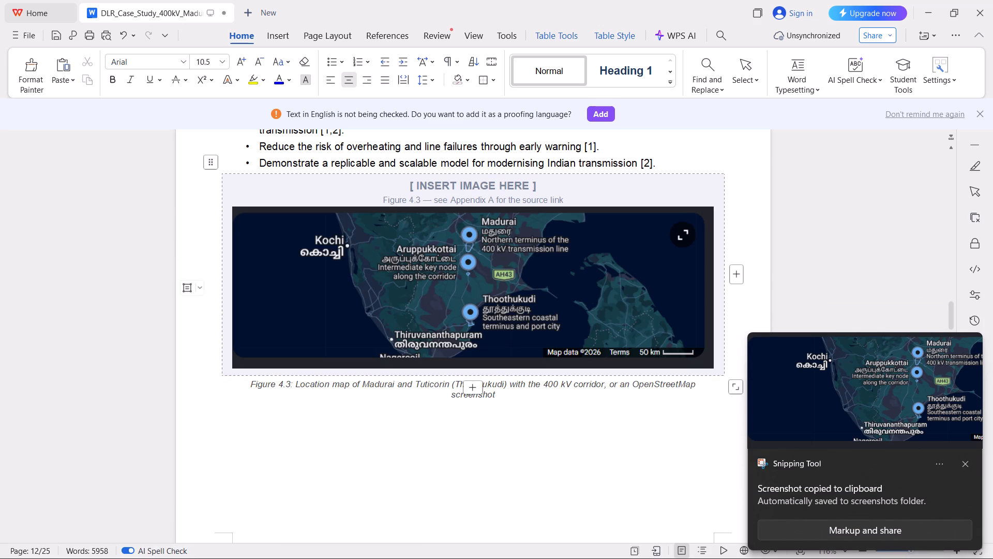
# Delete the "[ INSERT IMAGE HERE ]" and "Figure 4.3 — see Appendix A for the source link" lines above the pasted map.
pyautogui.moveTo(565, 197); pyautogui.dragTo(402, 189)
pyautogui.press('Delete')
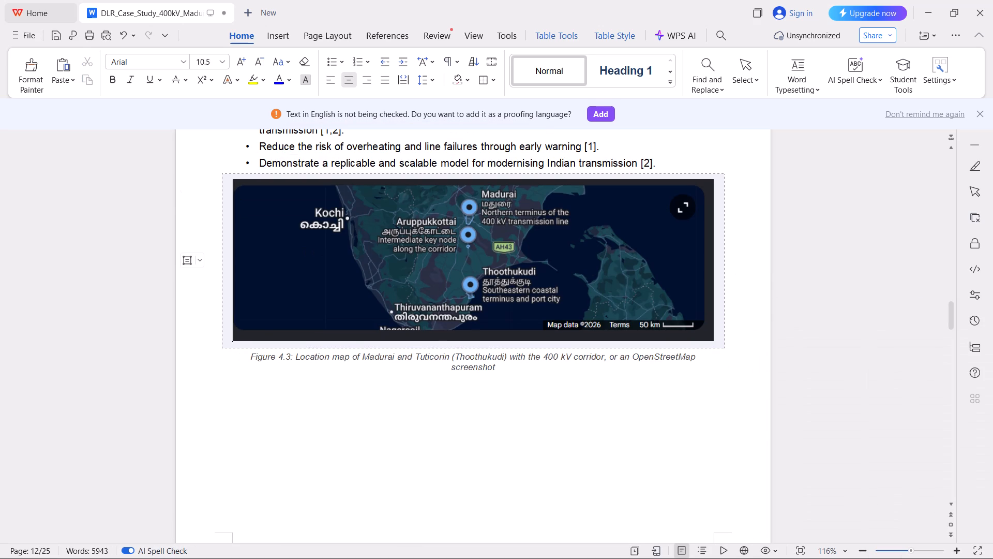
pyautogui.click(611, 455)
# Copy the hot-line installation description from the Figure 5.2 placeholder and search Google for it in Chrome.
pyautogui.scroll(-6, 611, 455)
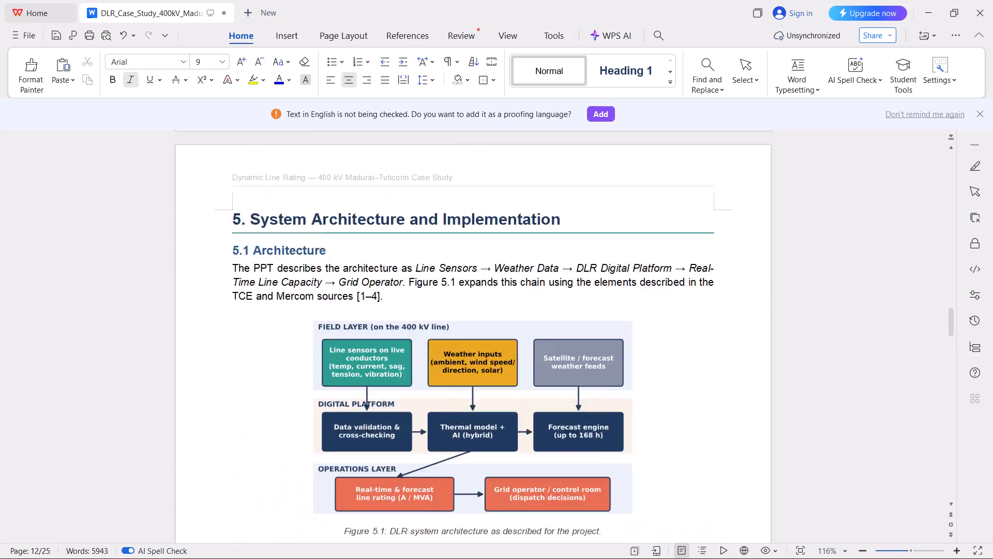
pyautogui.scroll(-6, 611, 455)
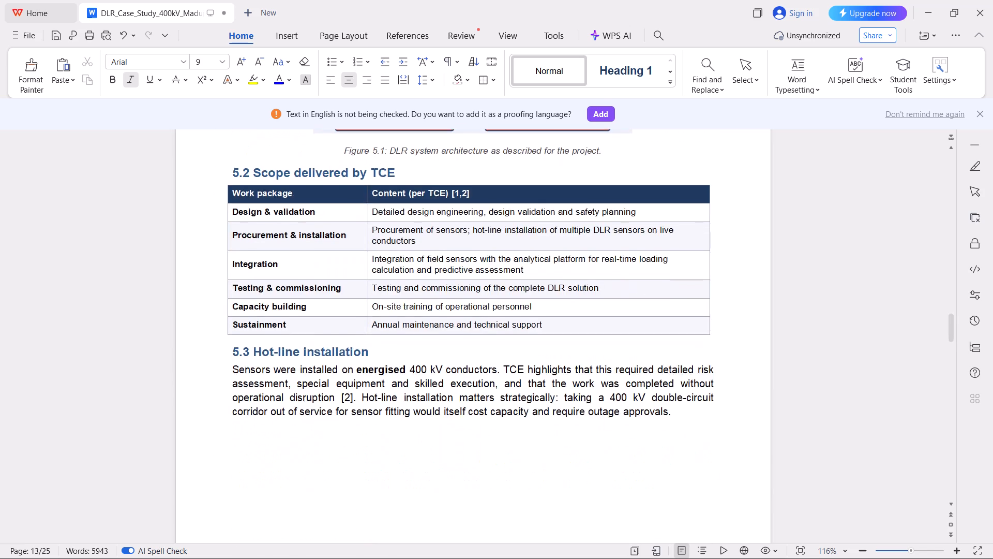
pyautogui.scroll(-4, 611, 455)
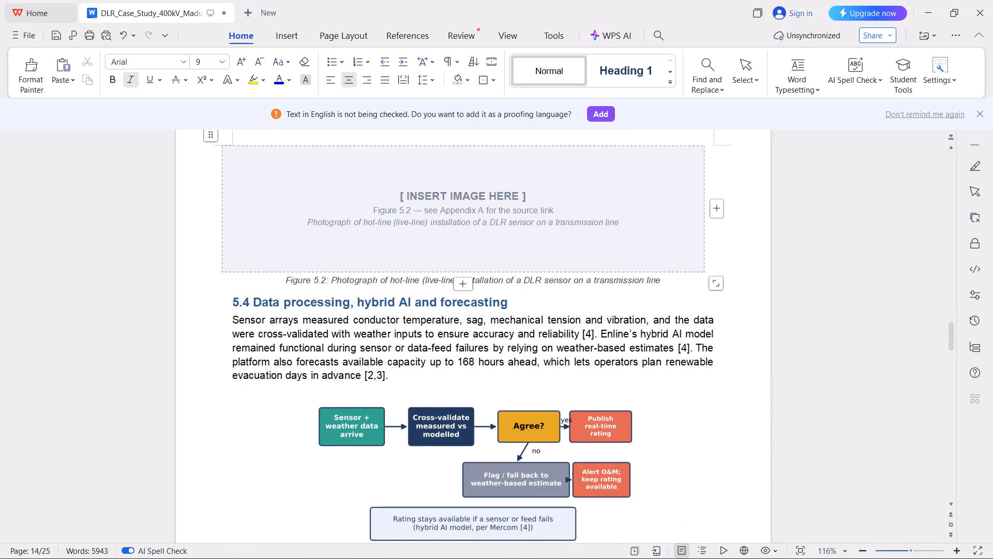
pyautogui.moveTo(646, 222); pyautogui.dragTo(307, 230)
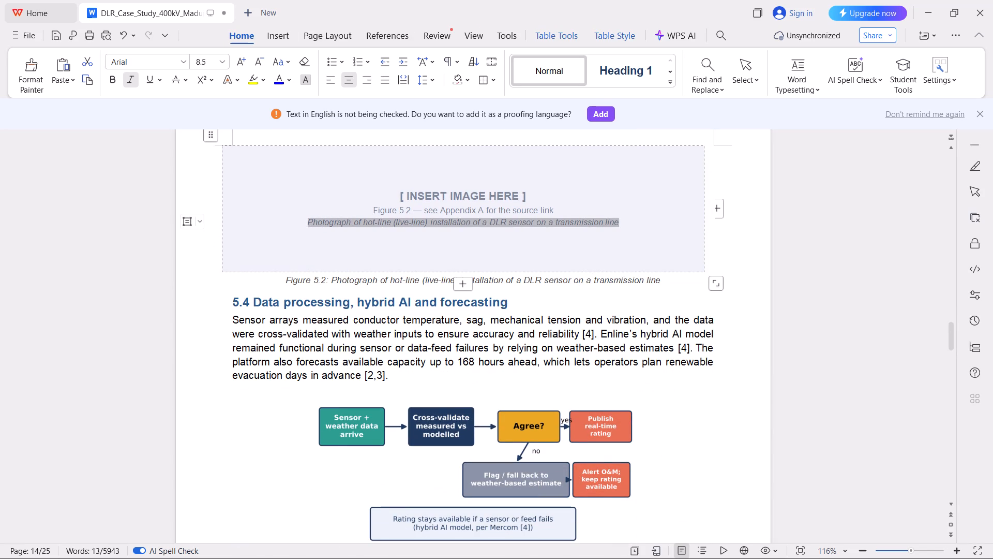
pyautogui.moveTo(307, 230); pyautogui.dragTo(303, 229)
pyautogui.hotkey('ctrl', 'c')
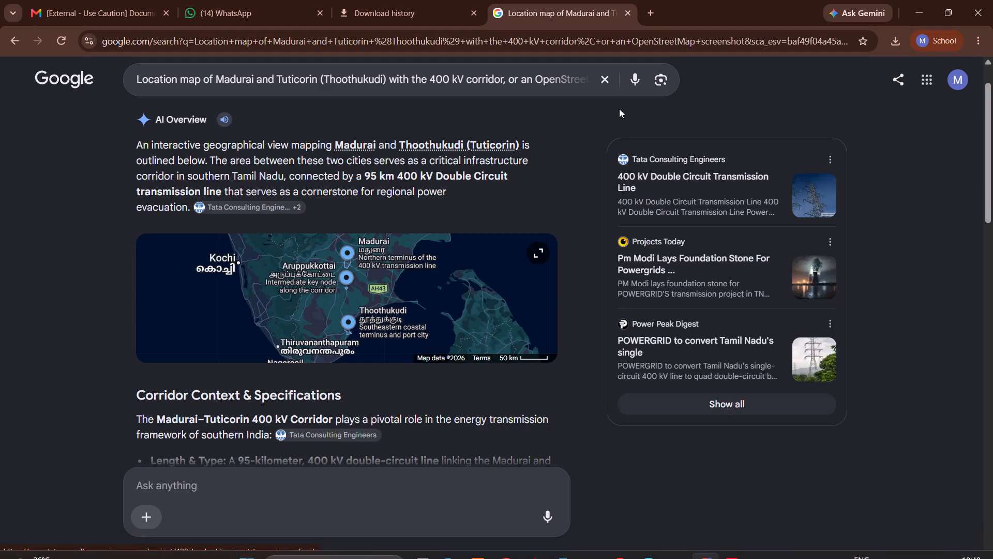
pyautogui.click(604, 80)
pyautogui.hotkey('ctrl', 'v')
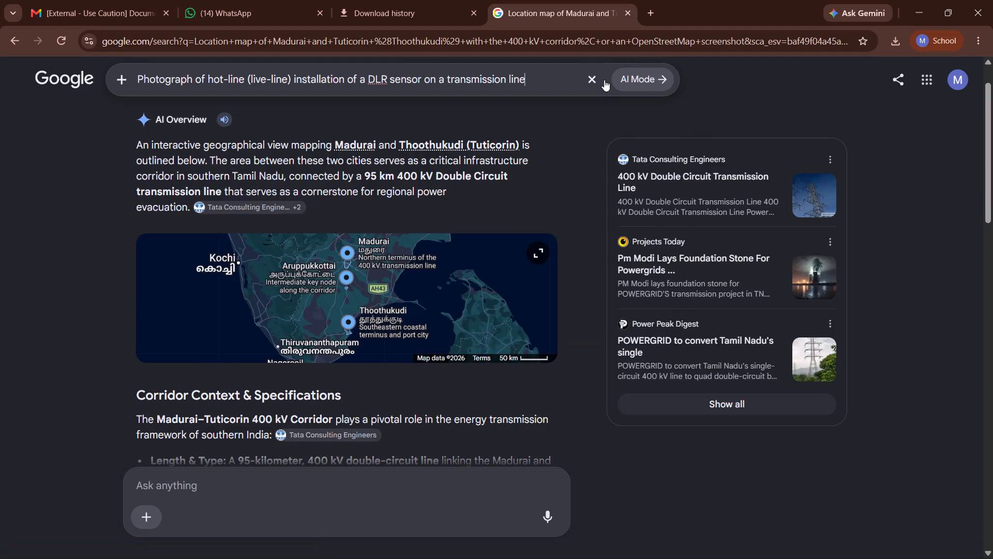
pyautogui.press('Return')
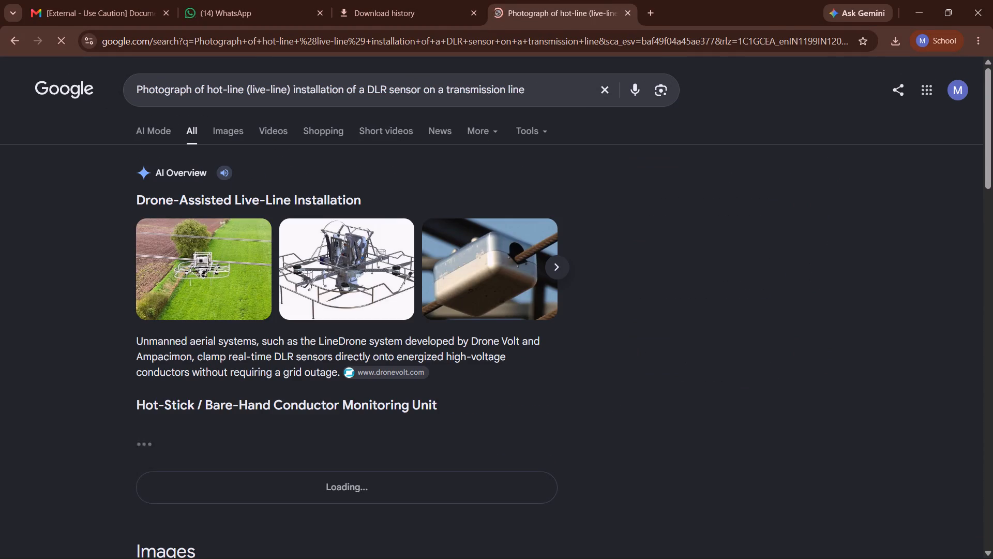
pyautogui.click(228, 274)
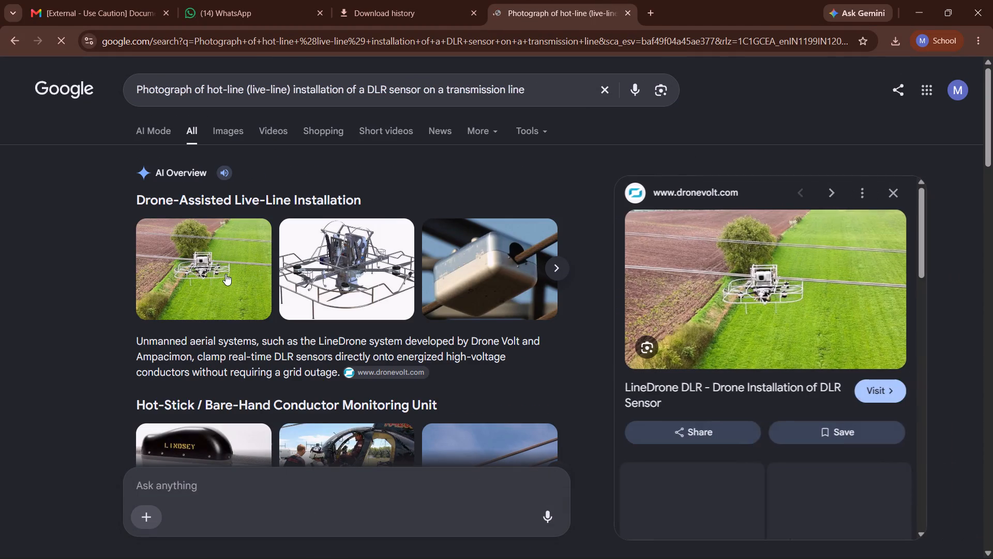
pyautogui.rightClick(749, 285)
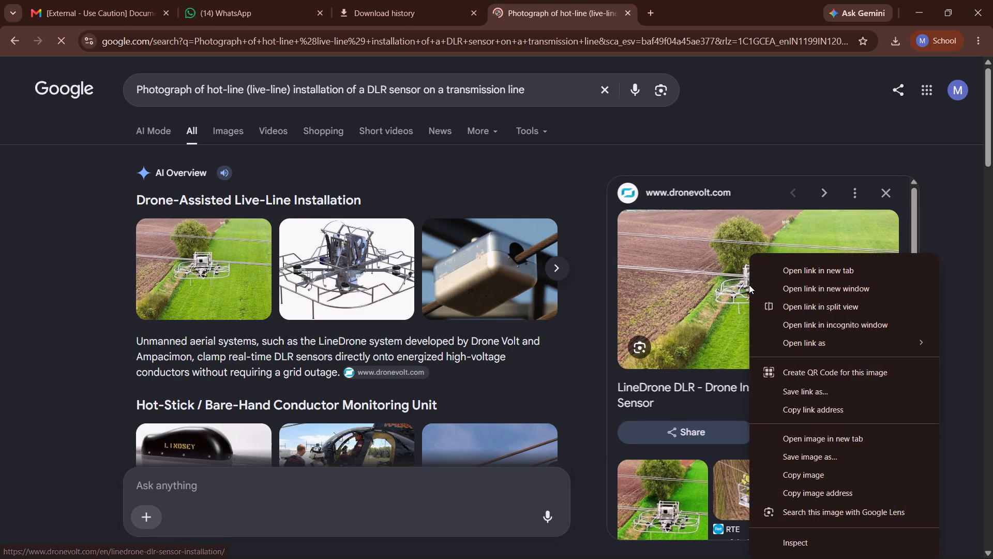
pyautogui.click(702, 302)
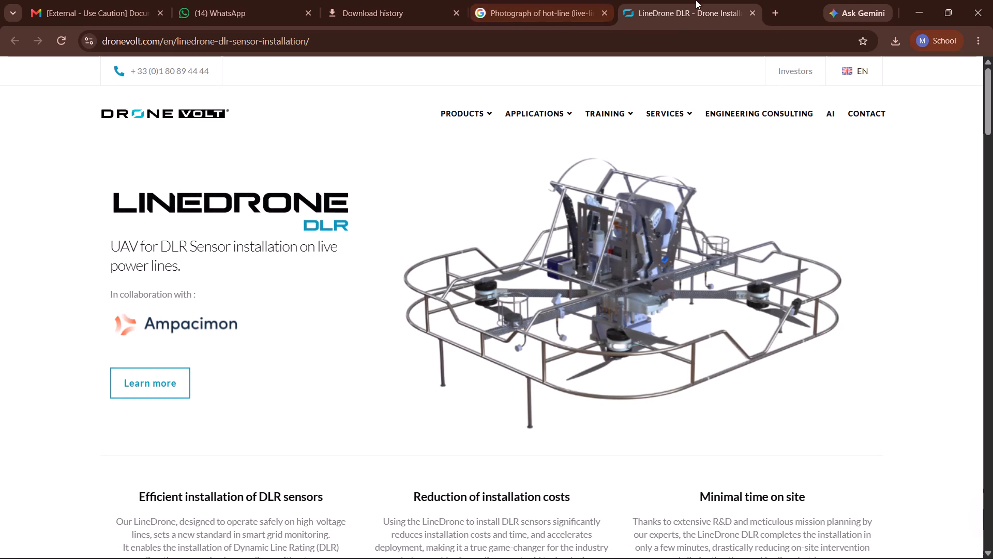
pyautogui.click(755, 13)
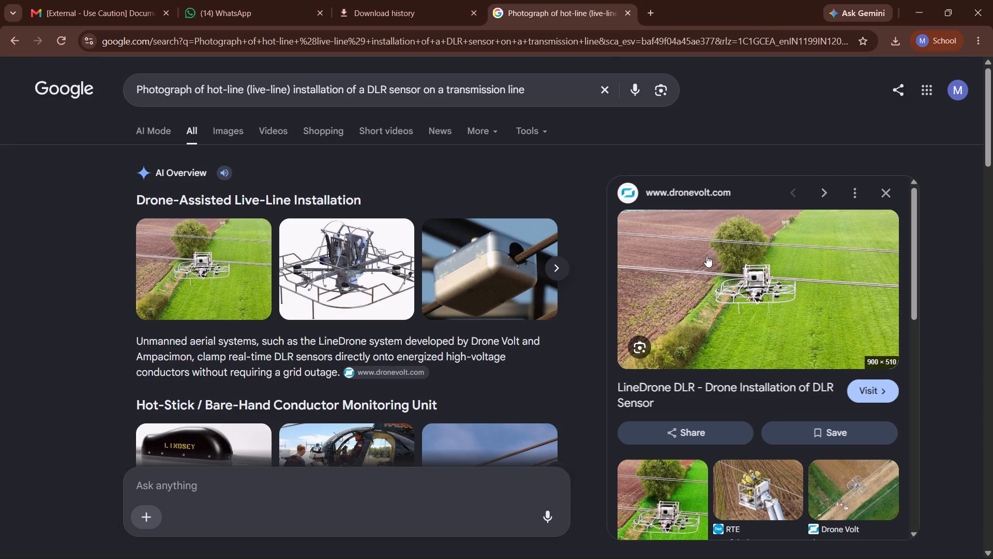
pyautogui.rightClick(764, 267)
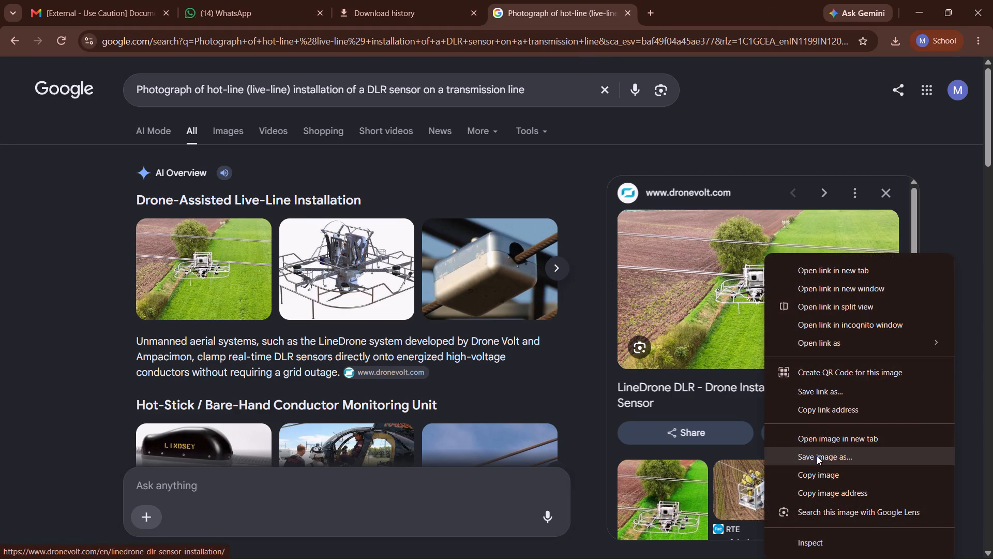
pyautogui.click(820, 470)
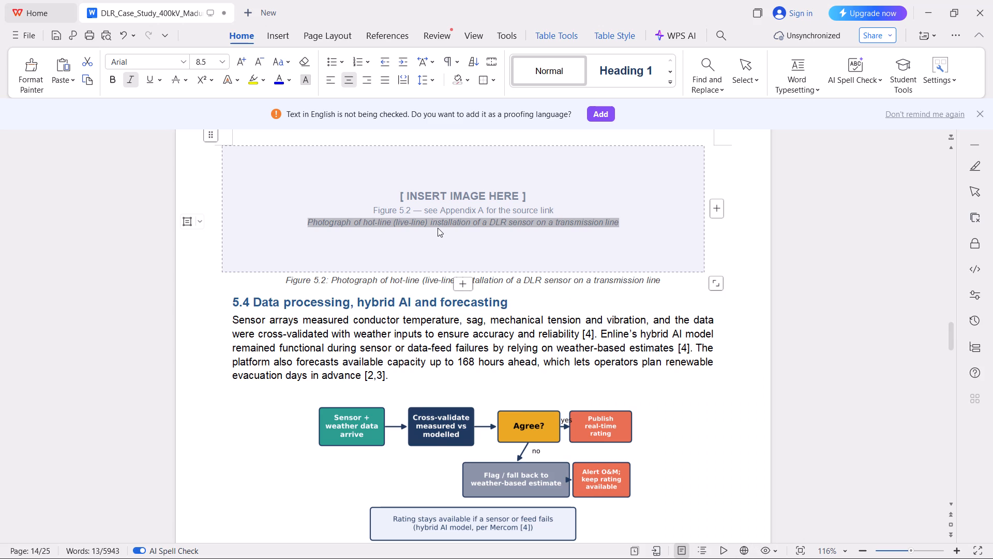
# Return to WPS Office and paste the drone picture within the description line of the Figure 5.2 placeholder box.
pyautogui.click(438, 228)
pyautogui.hotkey('ctrl', 'v')
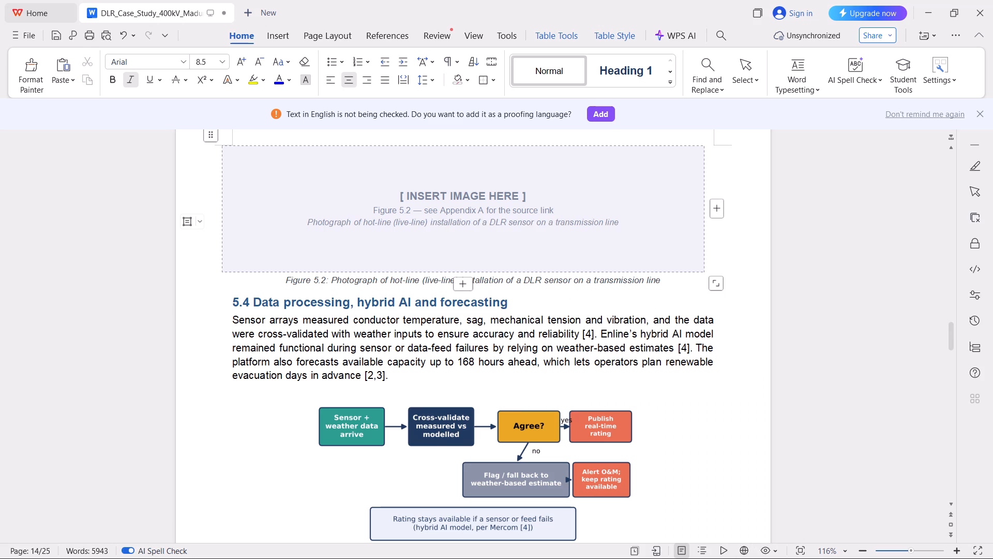
pyautogui.hotkey('ctrl', 'v')
pyautogui.keyDown('ctrl'); pyautogui.click(438, 228); pyautogui.keyUp('ctrl')
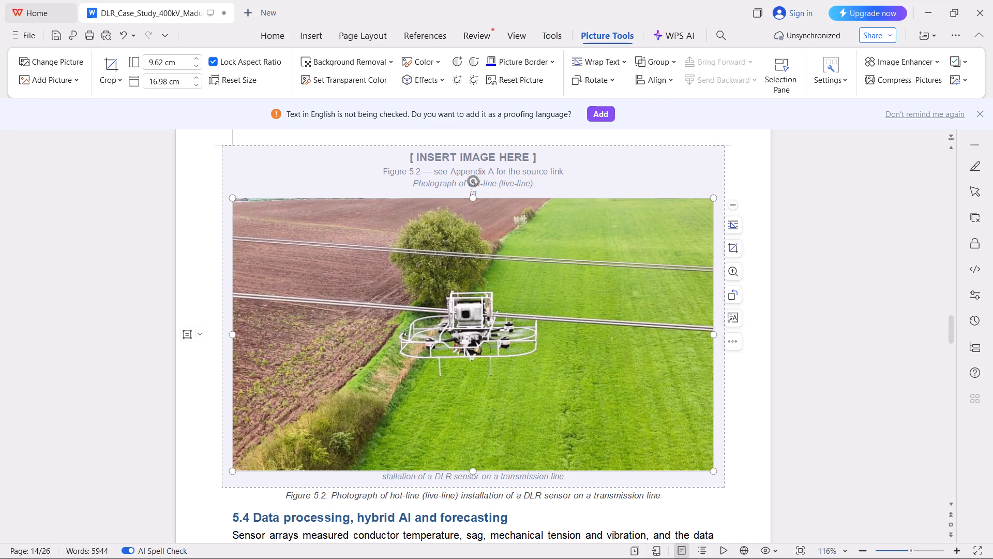
# Delete all placeholder text above the drone picture in the Figure 5.2 box, including the stray "in" fragment.
pyautogui.moveTo(546, 185); pyautogui.dragTo(404, 155)
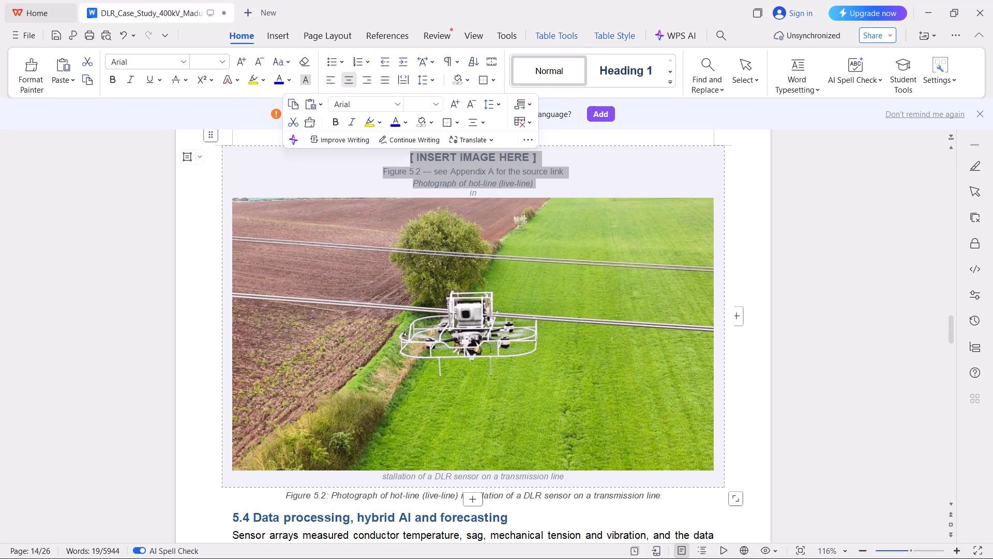
pyautogui.press('BackSpace')
pyautogui.scroll(12, 404, 155)
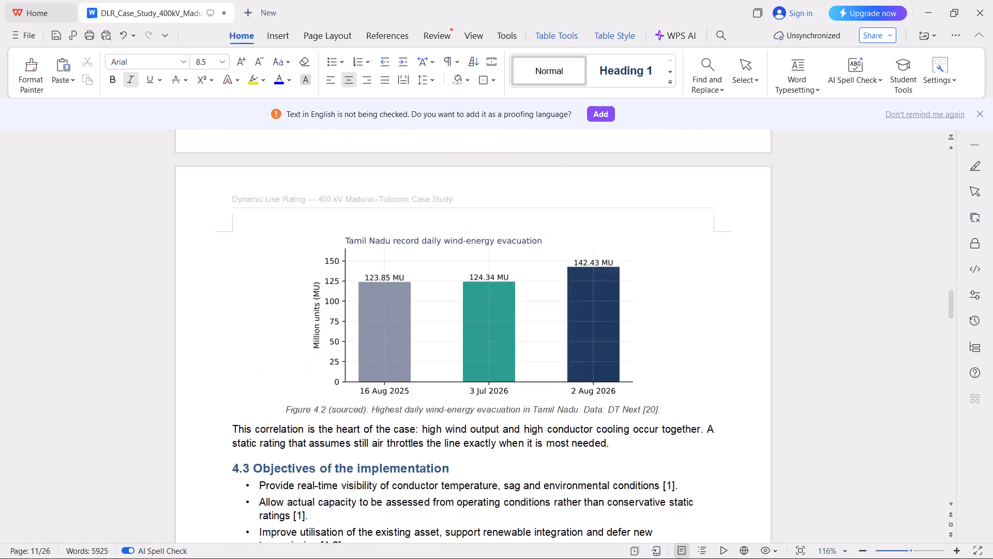
pyautogui.scroll(2, 404, 155)
pyautogui.scroll(-4, 404, 155)
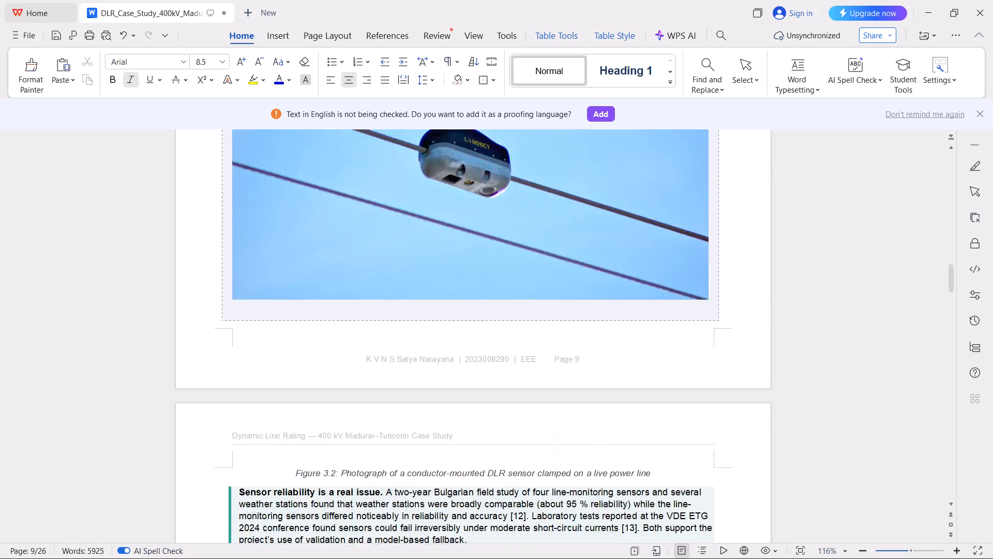
pyautogui.scroll(-5, 404, 155)
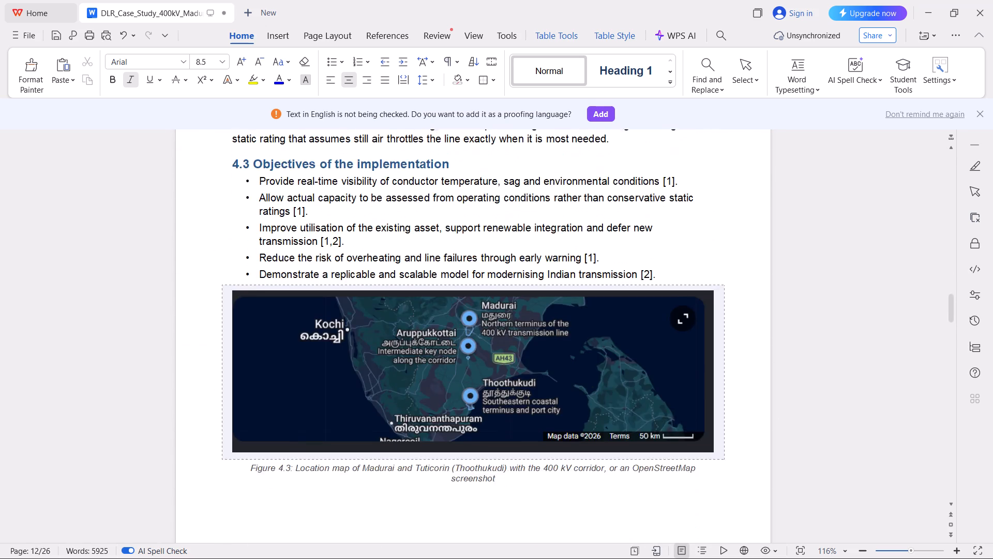
pyautogui.scroll(-3, 404, 155)
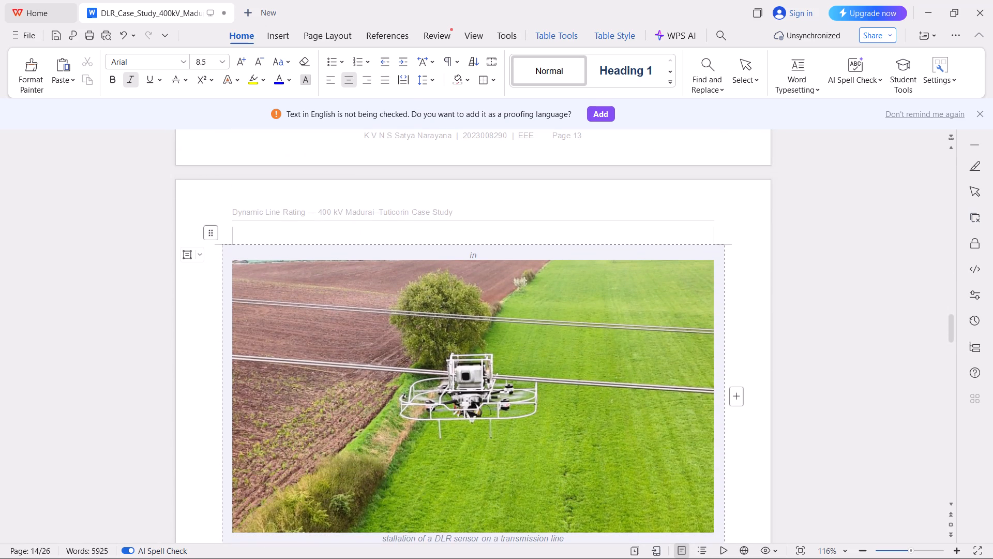
pyautogui.click(483, 255)
pyautogui.press('BackSpace')
pyautogui.press('BackSpace')
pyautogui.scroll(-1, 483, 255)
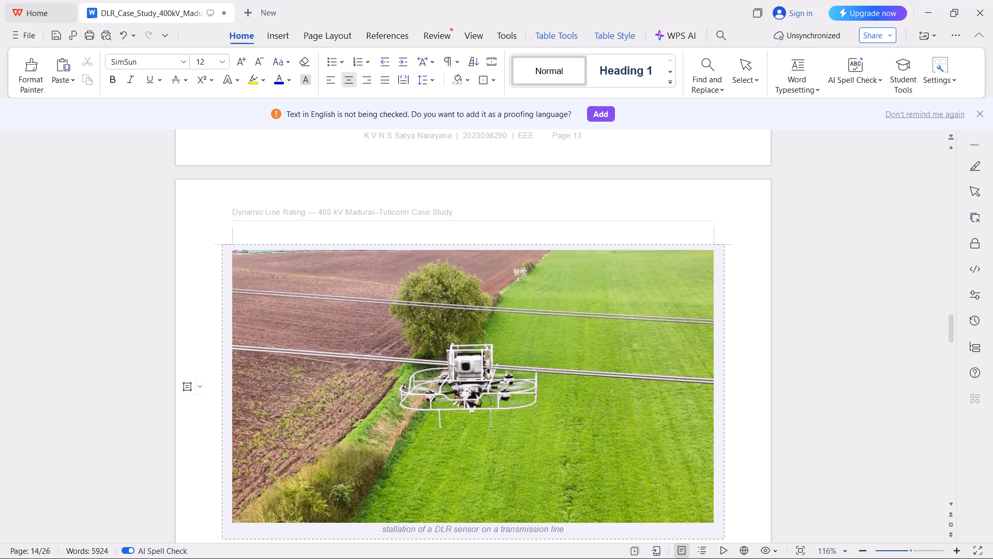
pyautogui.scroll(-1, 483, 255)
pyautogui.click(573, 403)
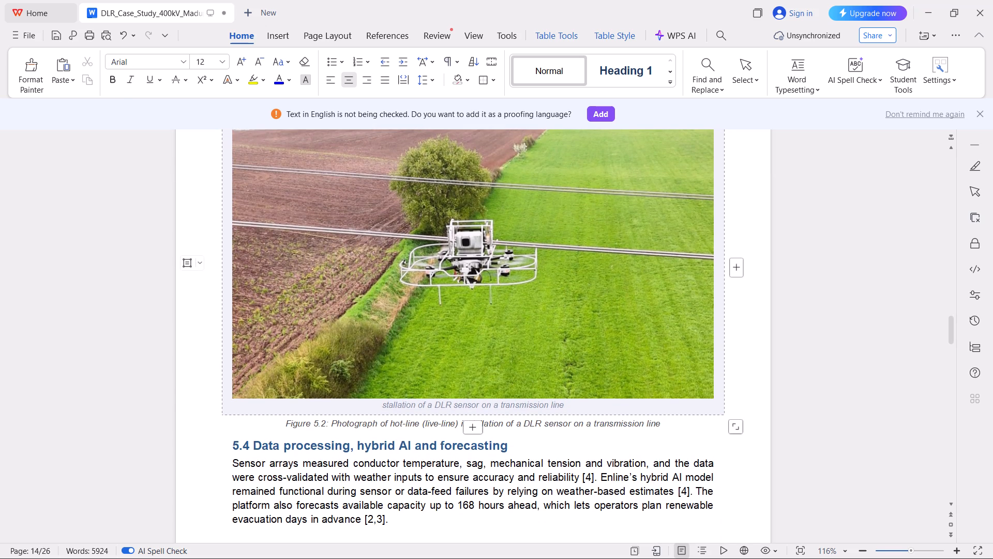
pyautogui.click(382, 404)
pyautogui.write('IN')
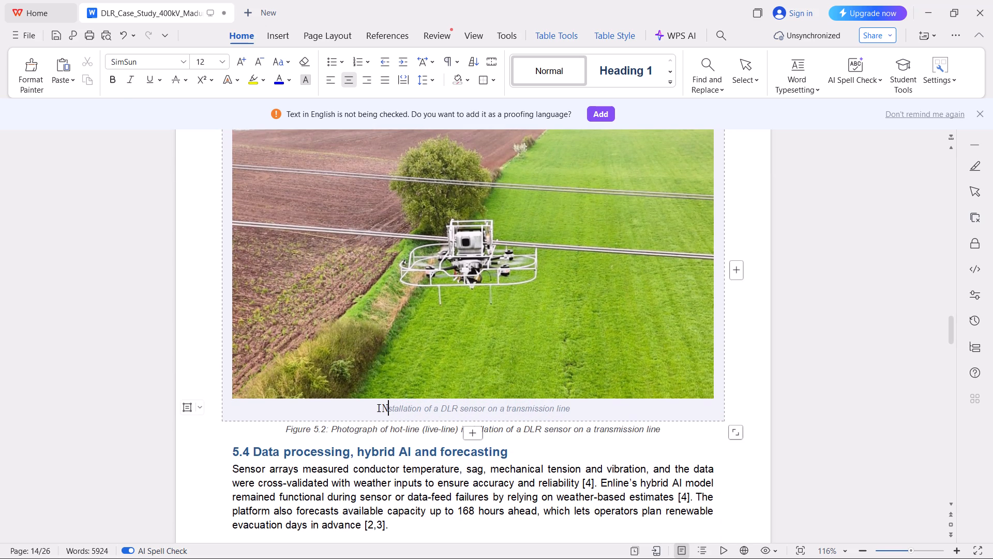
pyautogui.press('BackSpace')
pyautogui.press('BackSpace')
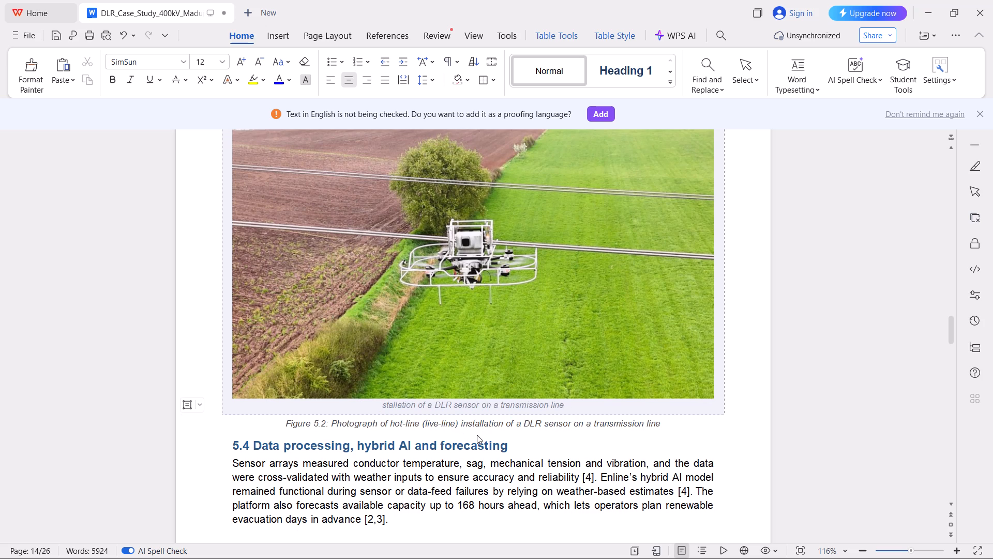
# Delete the leftover text "stallation of a DLR sensor on a transmission line" below the drone picture in the Figure 5.2 box.
pyautogui.moveTo(570, 407); pyautogui.dragTo(551, 409)
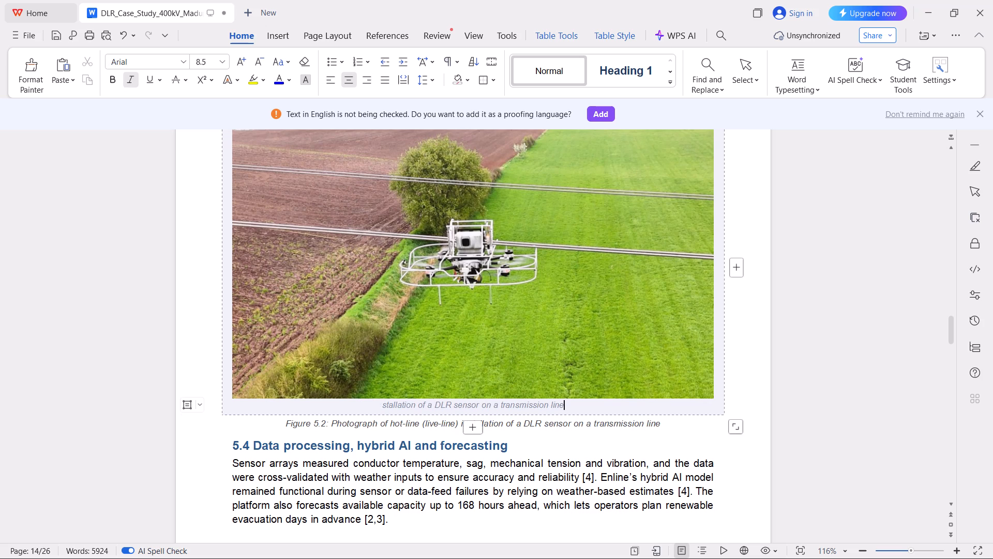
pyautogui.moveTo(551, 409); pyautogui.dragTo(383, 404)
pyautogui.press('BackSpace')
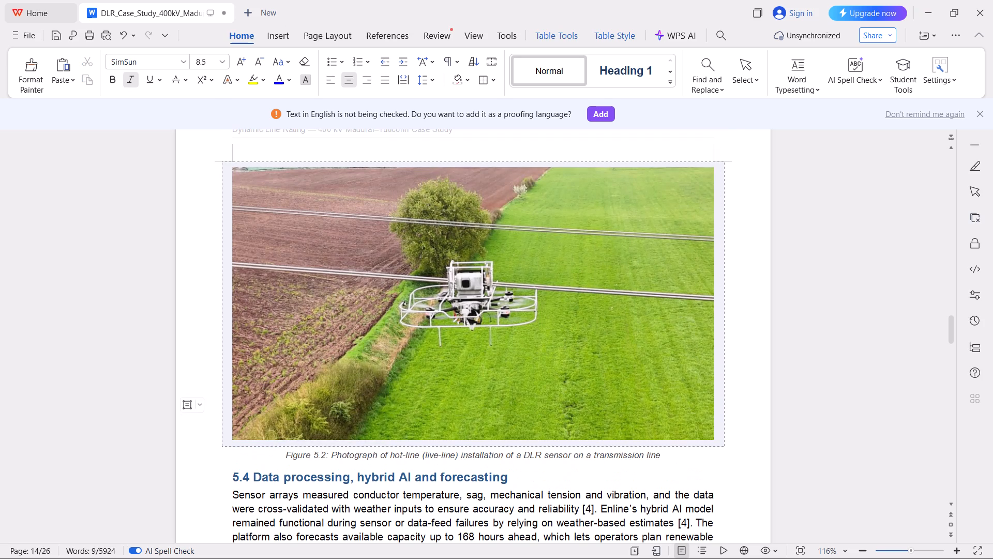
# Copy the DLR platform / dashboard description from the Figure 5.4 placeholder and search Google for it in Chrome.
pyautogui.scroll(-8, 552, 444)
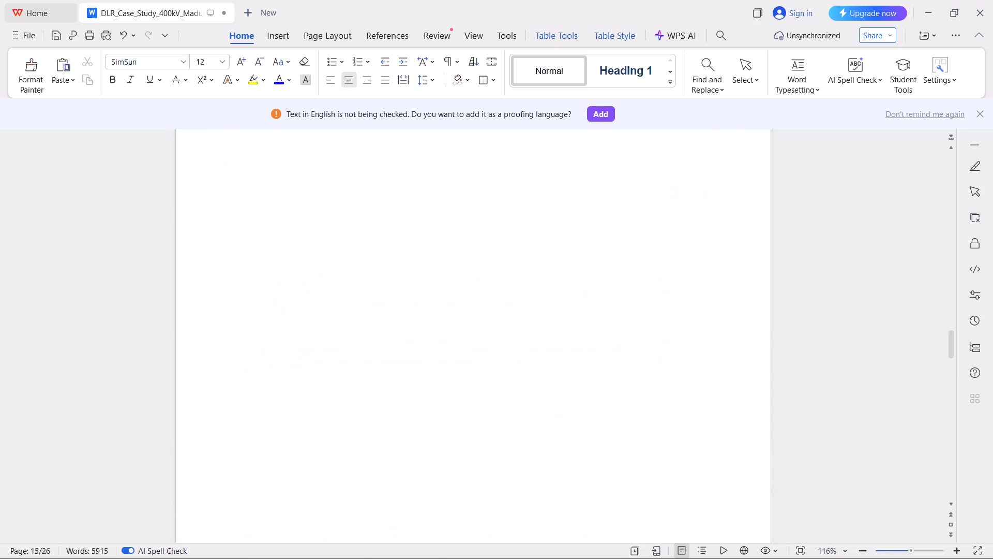
pyautogui.scroll(-3, 552, 444)
pyautogui.hscroll(1, 552, 444)
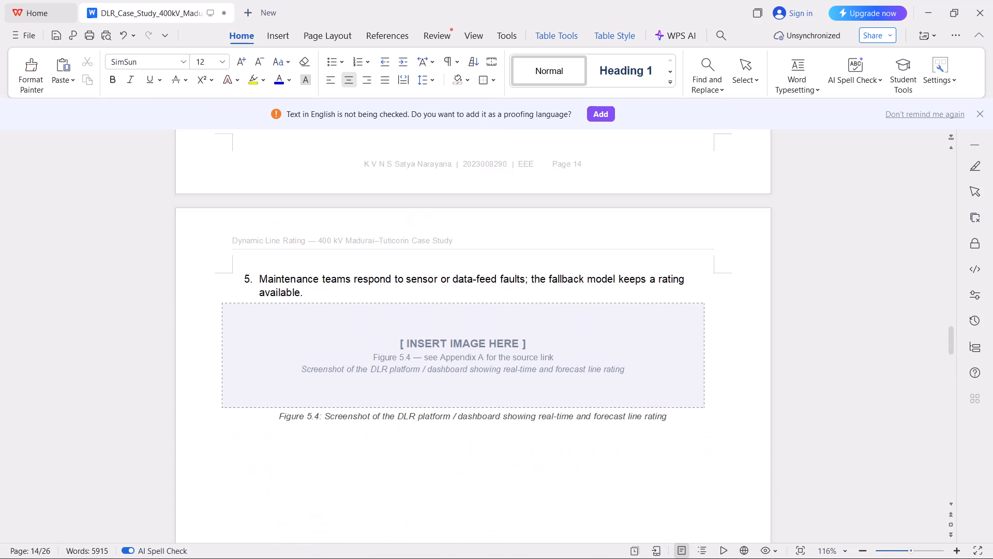
pyautogui.hscroll(1, 552, 444)
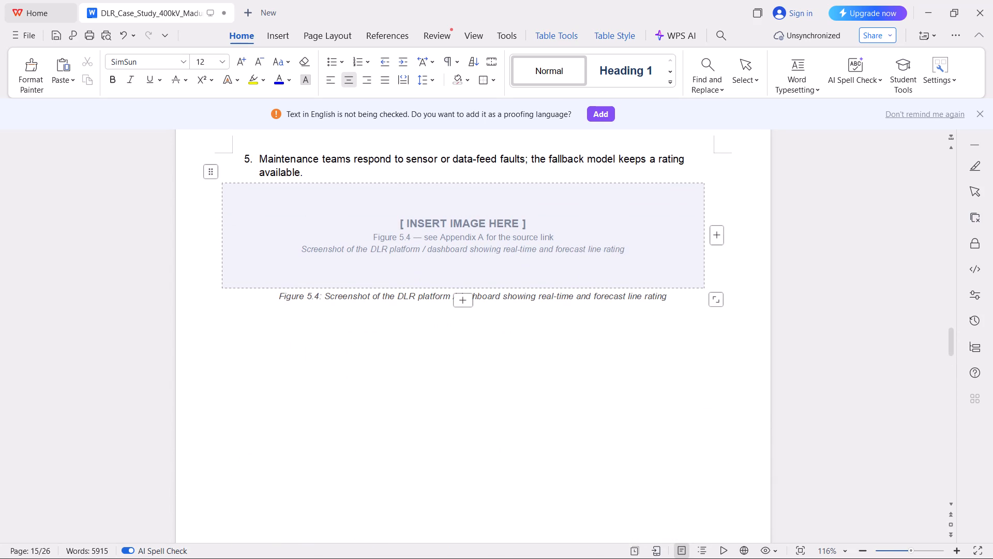
pyautogui.moveTo(630, 254); pyautogui.dragTo(302, 249)
pyautogui.hotkey('ctrl', 'c')
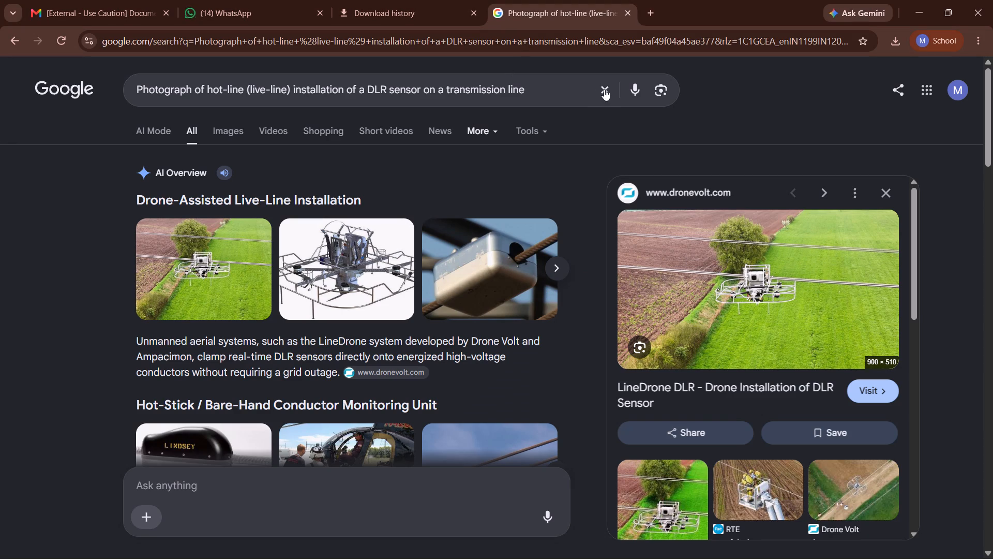
pyautogui.click(604, 90)
pyautogui.hotkey('ctrl', 'v')
pyautogui.press('Return')
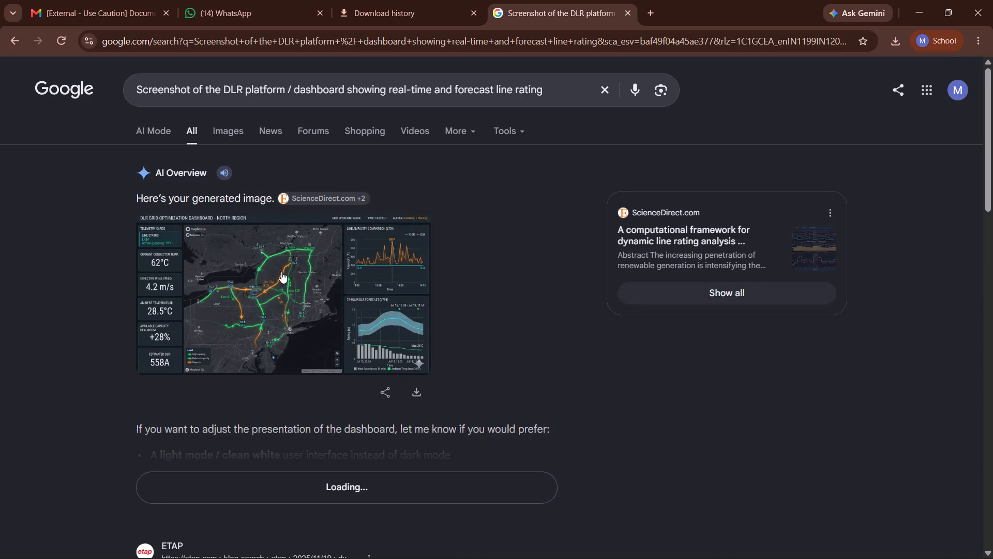
# Copy the generated DLR dashboard image from the AI Overview and paste it before "[ INSERT IMAGE HERE ]" in the Figure 5.4 box in WPS Office.
pyautogui.rightClick(237, 309)
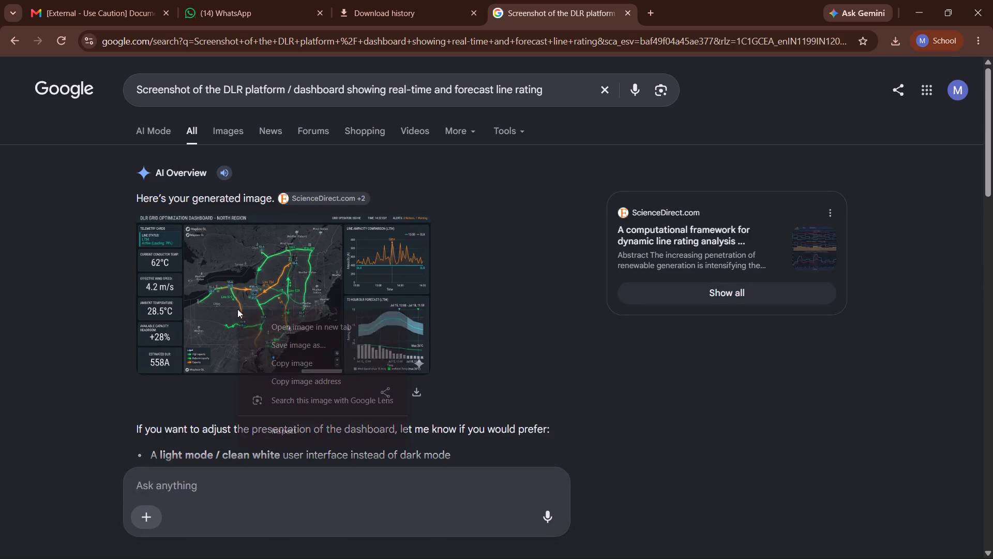
pyautogui.click(272, 358)
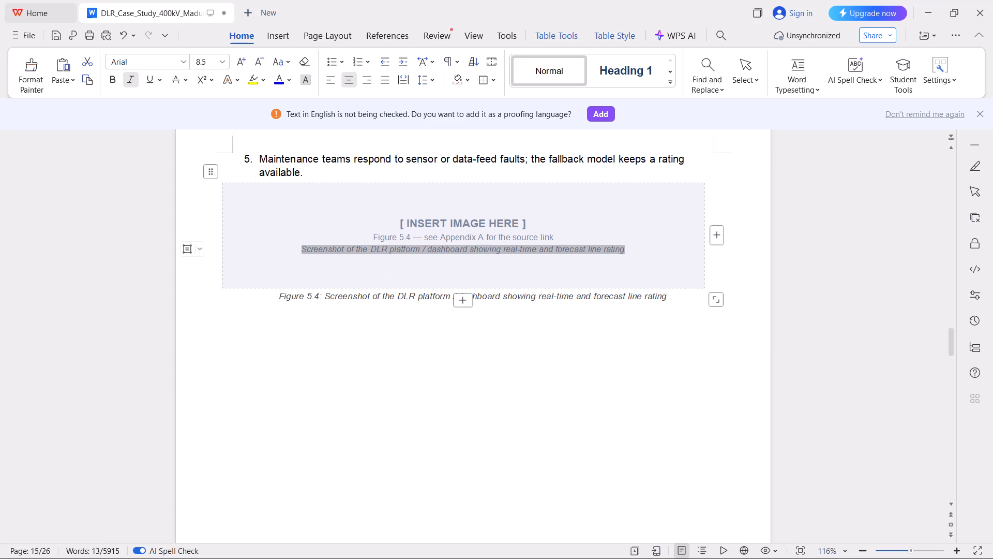
pyautogui.click(397, 220)
pyautogui.hotkey('ctrl', 'v')
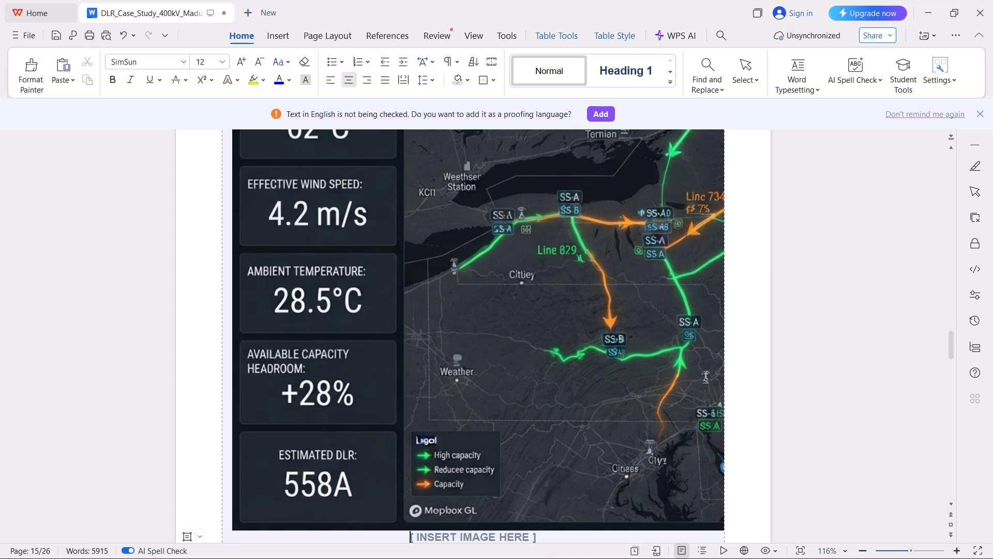
pyautogui.scroll(4, 458, 285)
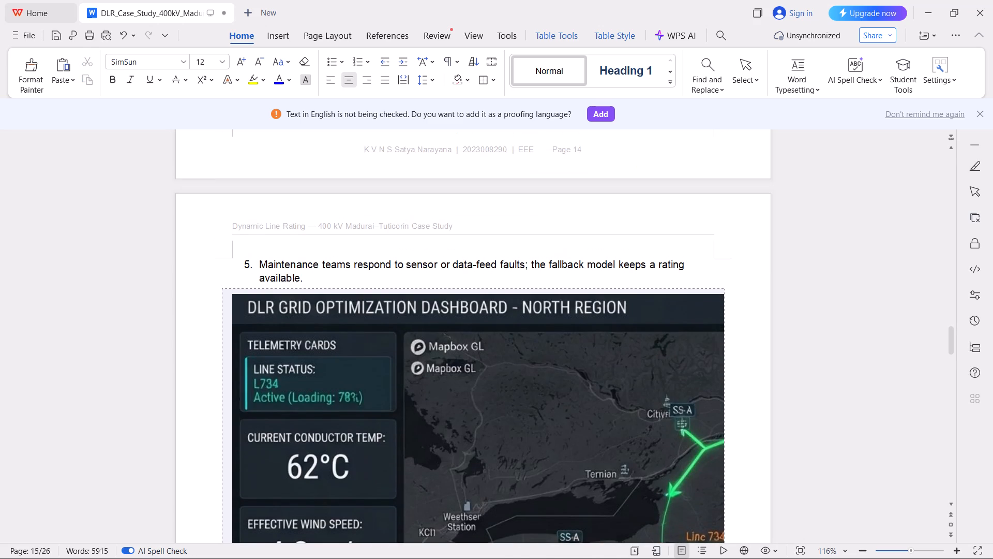
# Delete the three lines of placeholder text below the dashboard picture in the Figure 5.4 box.
pyautogui.scroll(-9, 532, 287)
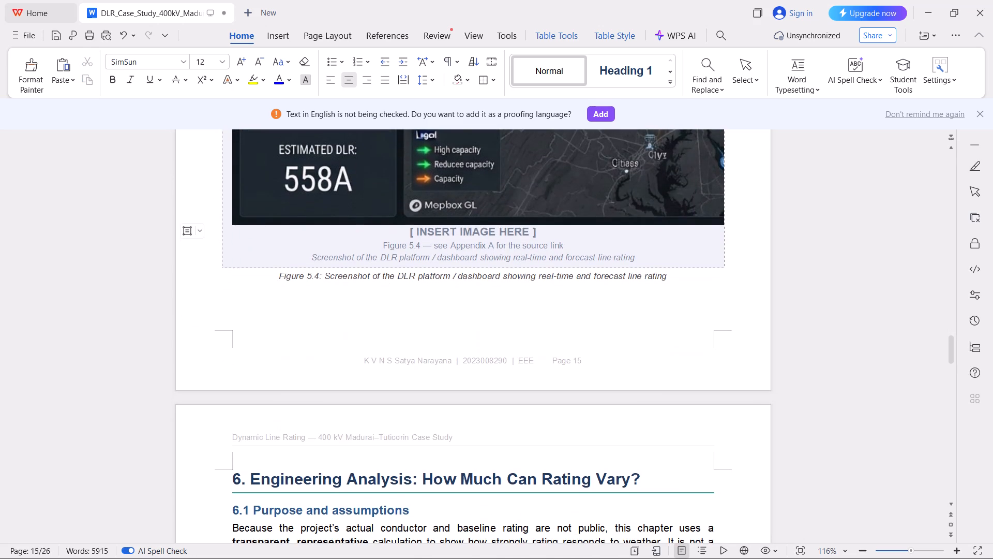
pyautogui.moveTo(635, 255); pyautogui.dragTo(394, 232)
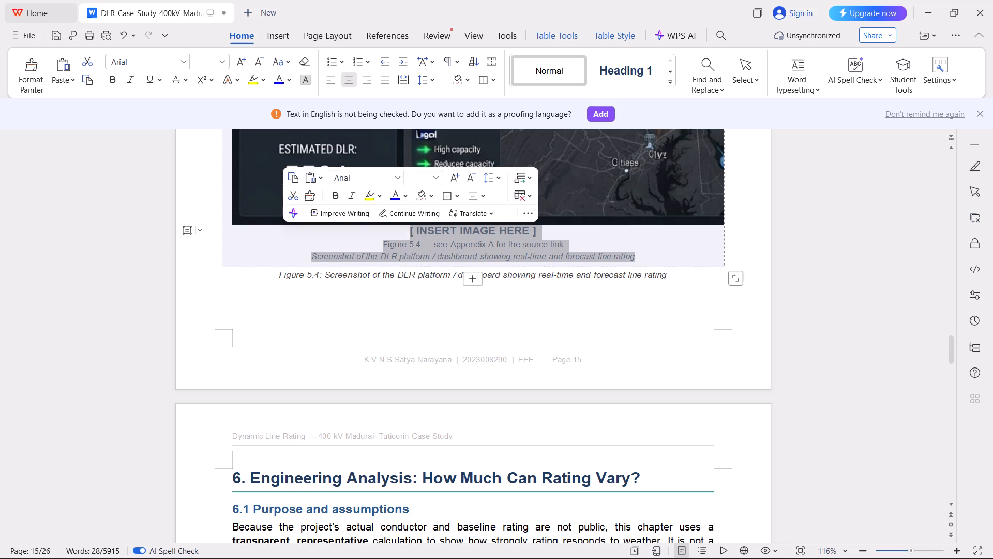
pyautogui.press('BackSpace')
# Look through the report from Figure 5.4 to Appendix A for remaining image placeholders.
pyautogui.scroll(-4, 394, 232)
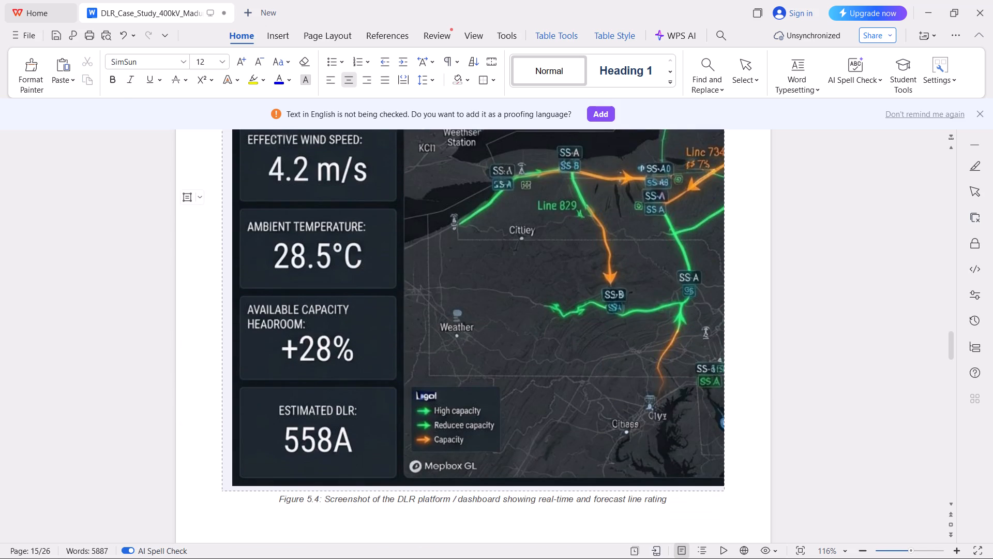
pyautogui.scroll(-13, 613, 291)
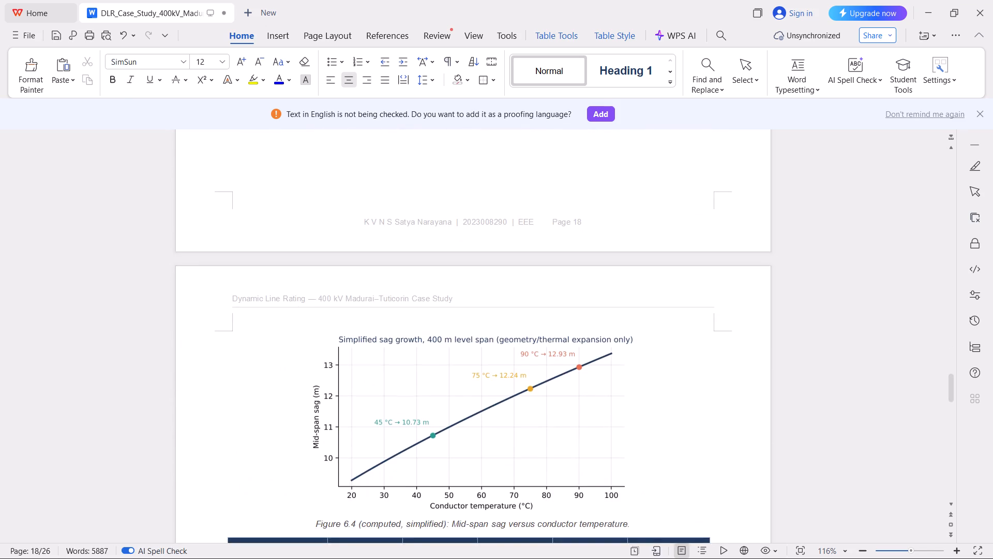
pyautogui.scroll(-13, 613, 291)
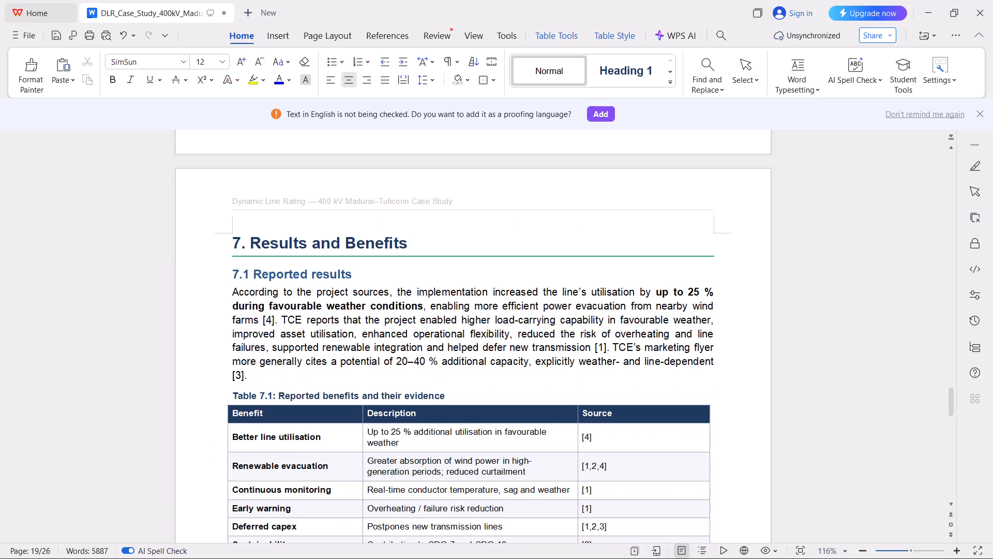
pyautogui.scroll(-8, 613, 291)
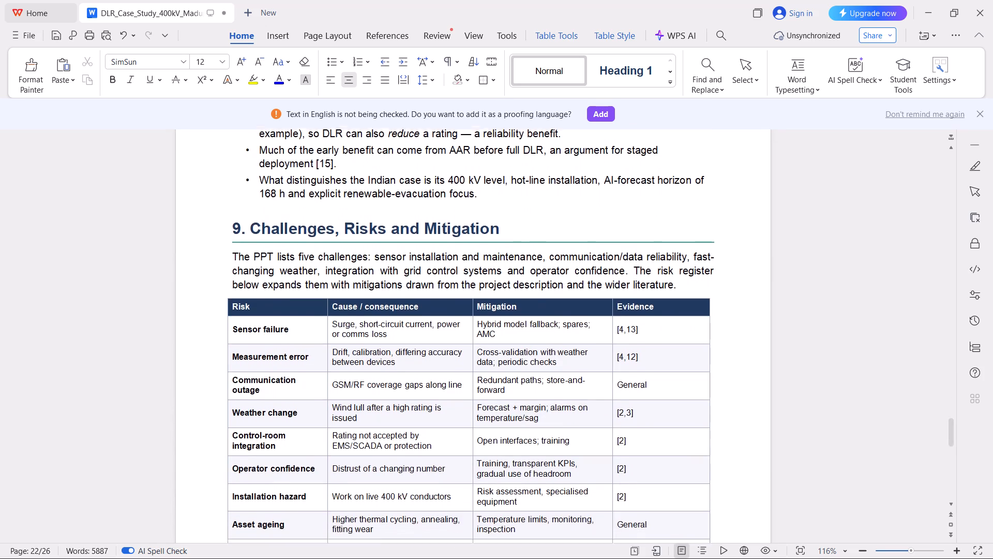
pyautogui.scroll(-3, 613, 291)
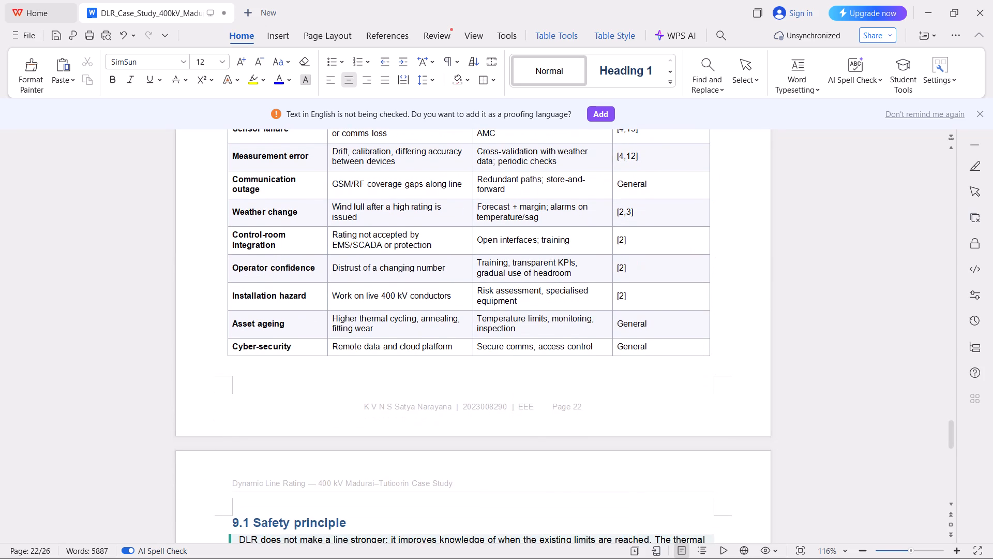
pyautogui.scroll(-11, 613, 291)
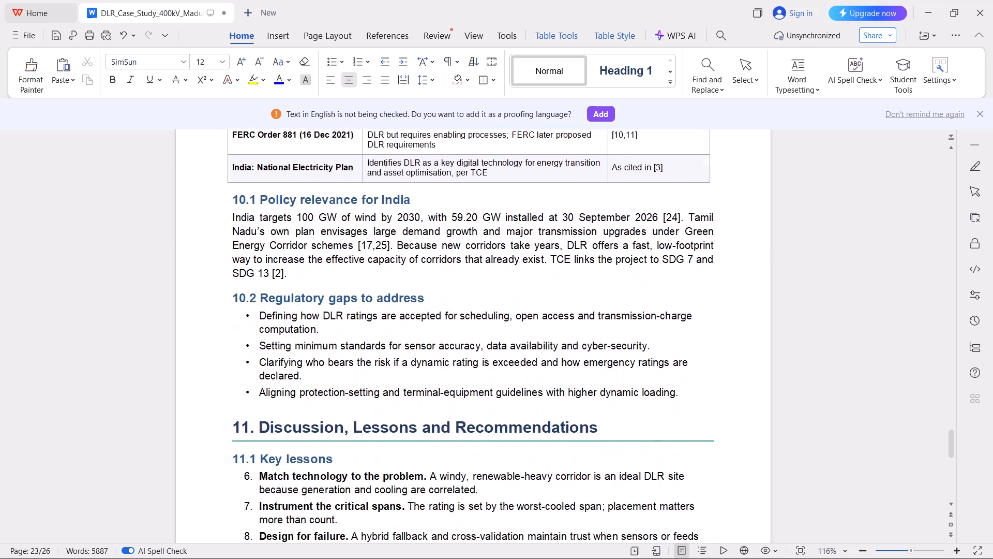
pyautogui.scroll(-8, 613, 291)
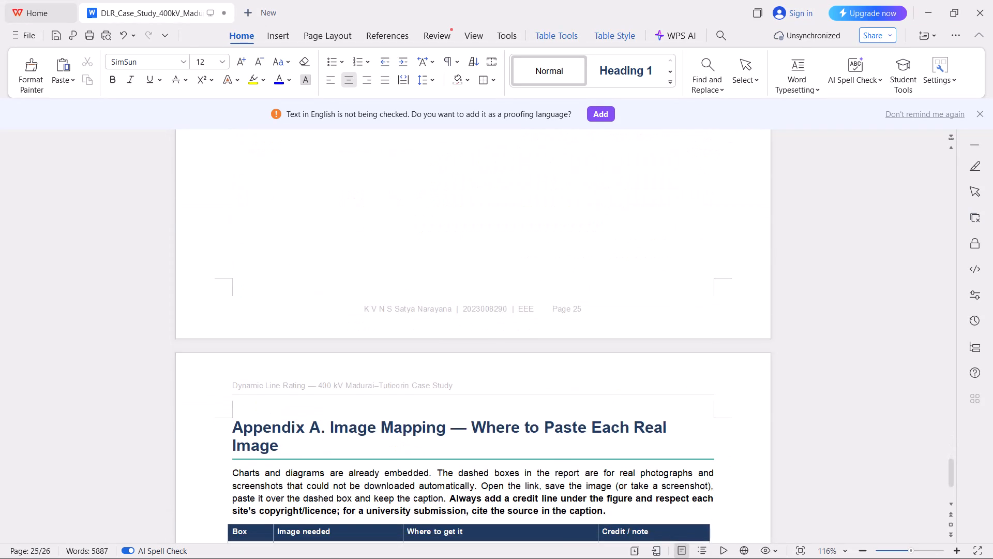
pyautogui.scroll(-3, 613, 291)
# Delete the whole Appendix A image mapping section before the Glossary: heading, introduction, table and the stray "." line.
pyautogui.scroll(2, 613, 291)
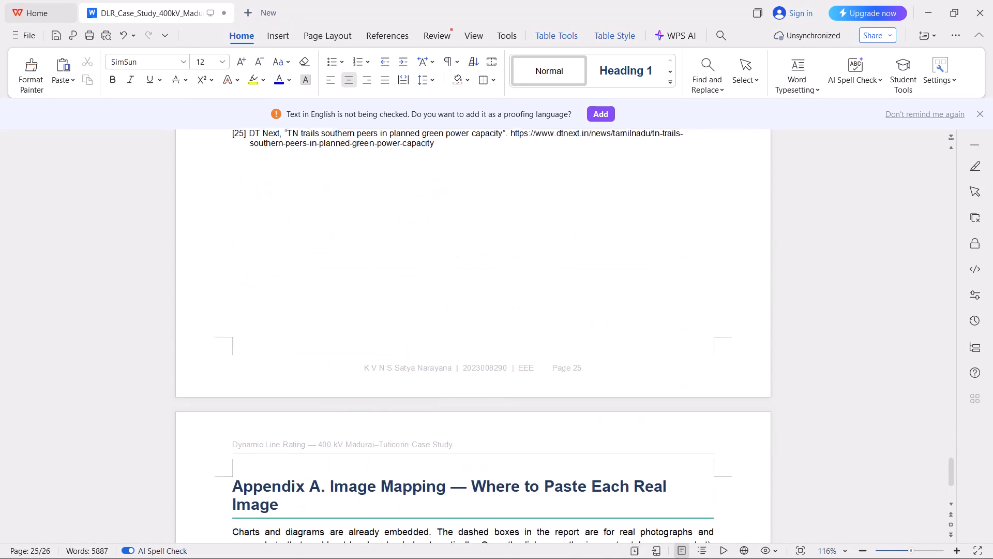
pyautogui.scroll(1, 613, 291)
pyautogui.scroll(-2, 613, 291)
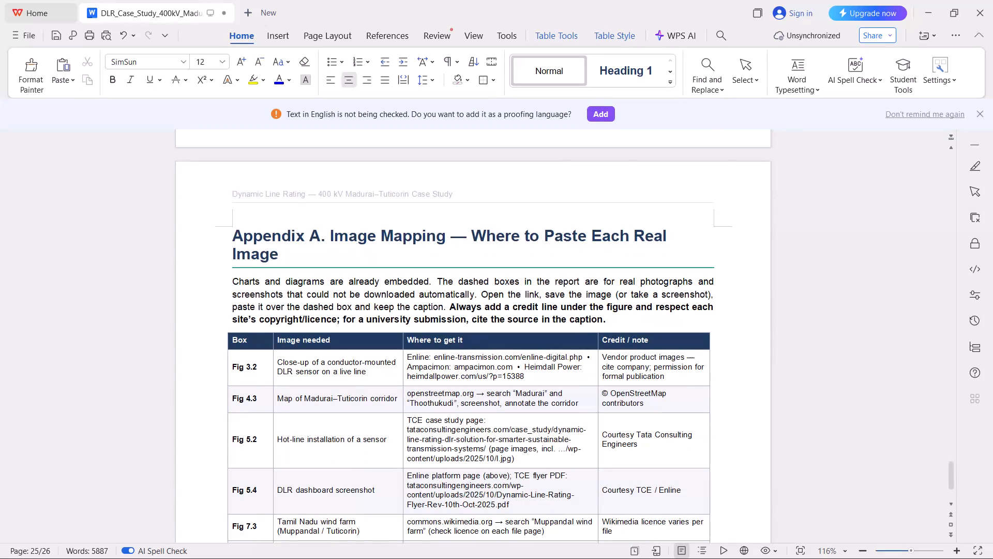
pyautogui.scroll(-4, 613, 291)
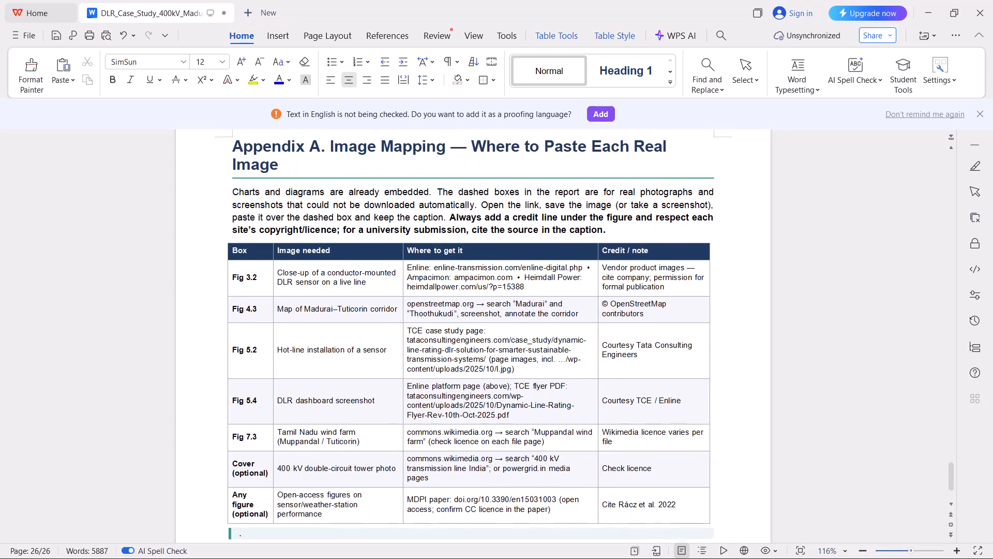
pyautogui.scroll(-1, 613, 291)
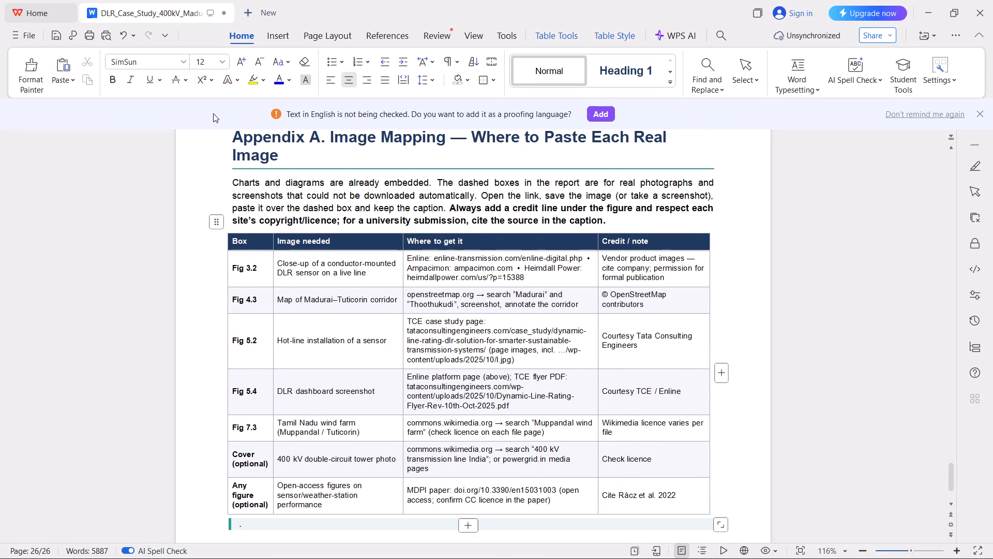
pyautogui.moveTo(228, 141); pyautogui.dragTo(518, 392)
pyautogui.press('Delete')
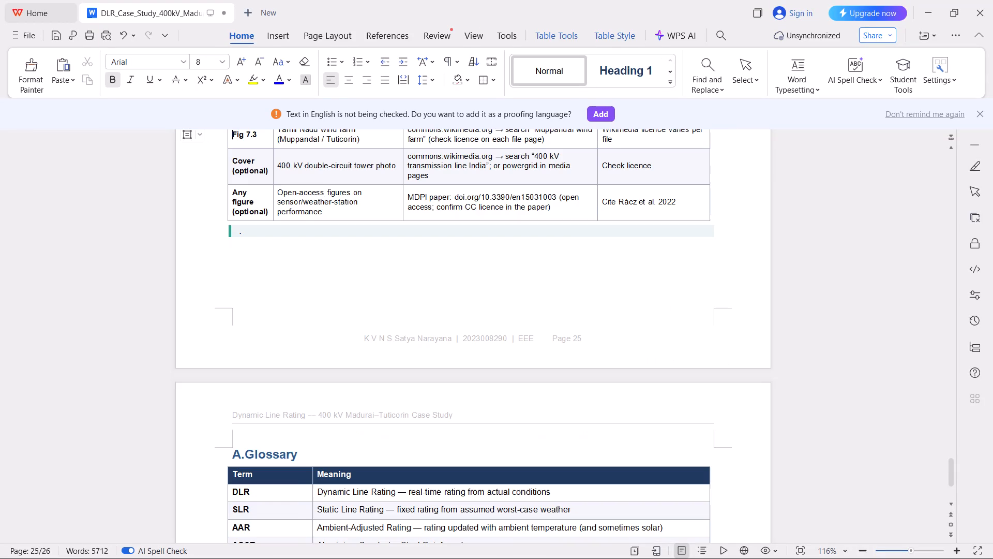
pyautogui.scroll(2, 290, 307)
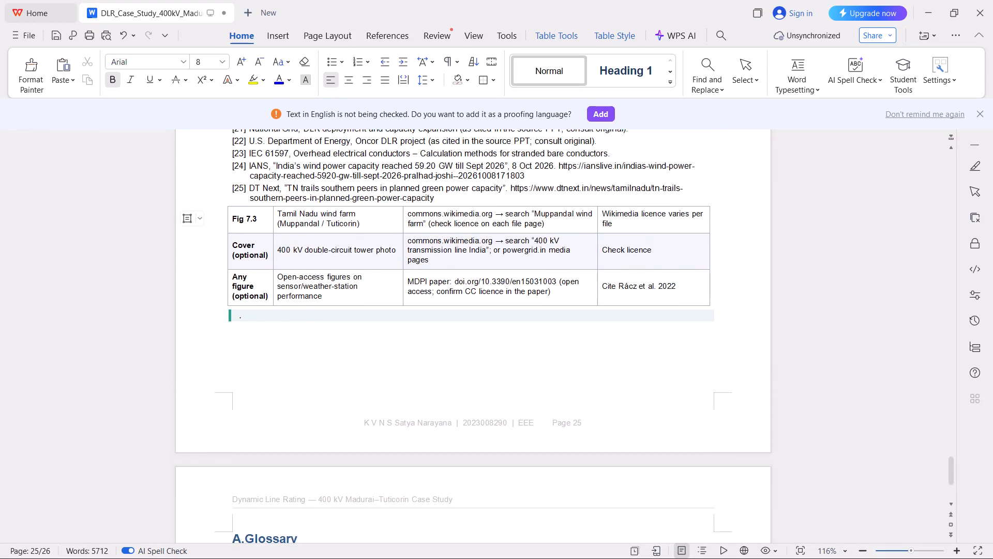
pyautogui.scroll(1, 290, 307)
pyautogui.moveTo(252, 421); pyautogui.dragTo(217, 371)
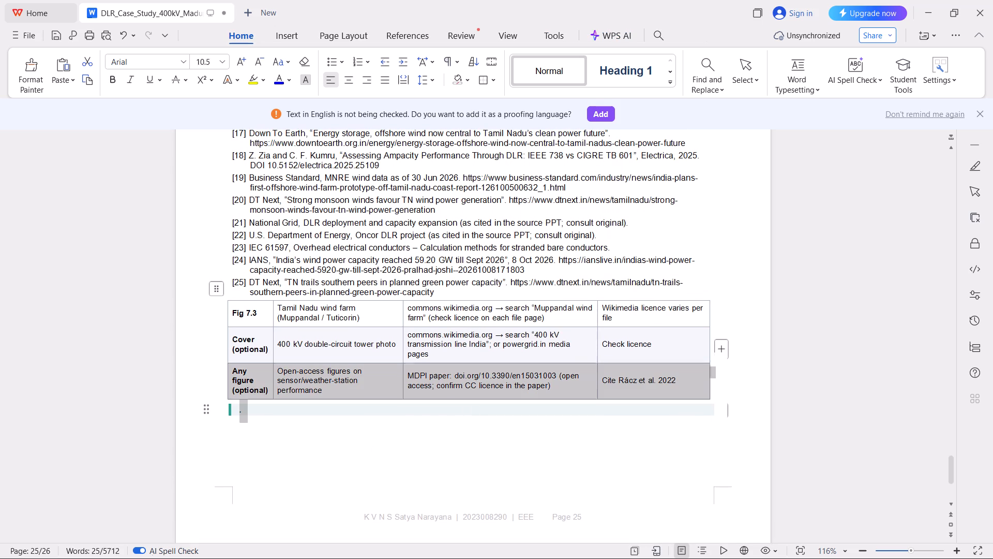
pyautogui.moveTo(217, 371); pyautogui.dragTo(215, 312)
pyautogui.press('Delete')
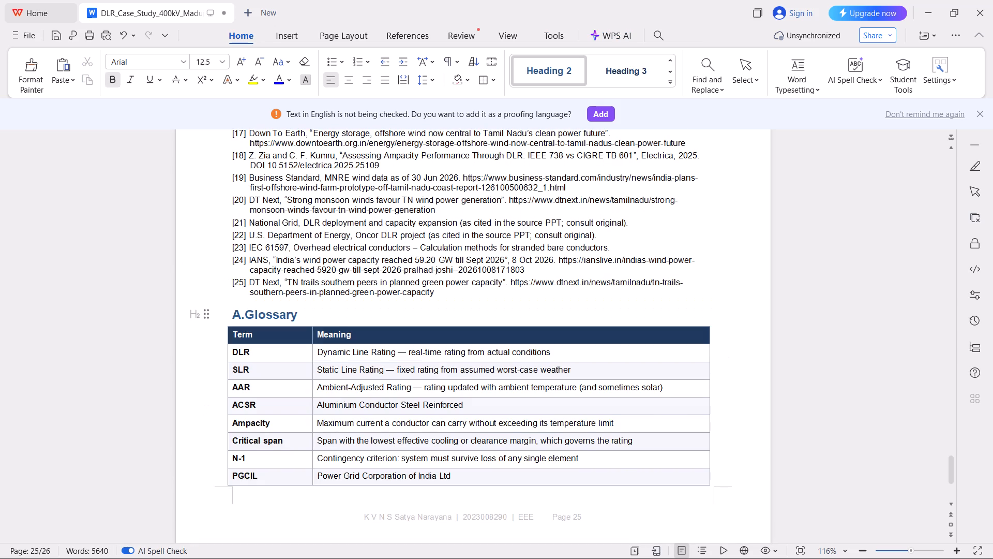
# Insert four blank lines before the "A.Glossary" heading to move it onto a new page.
pyautogui.scroll(-5, 381, 320)
pyautogui.scroll(4, 381, 320)
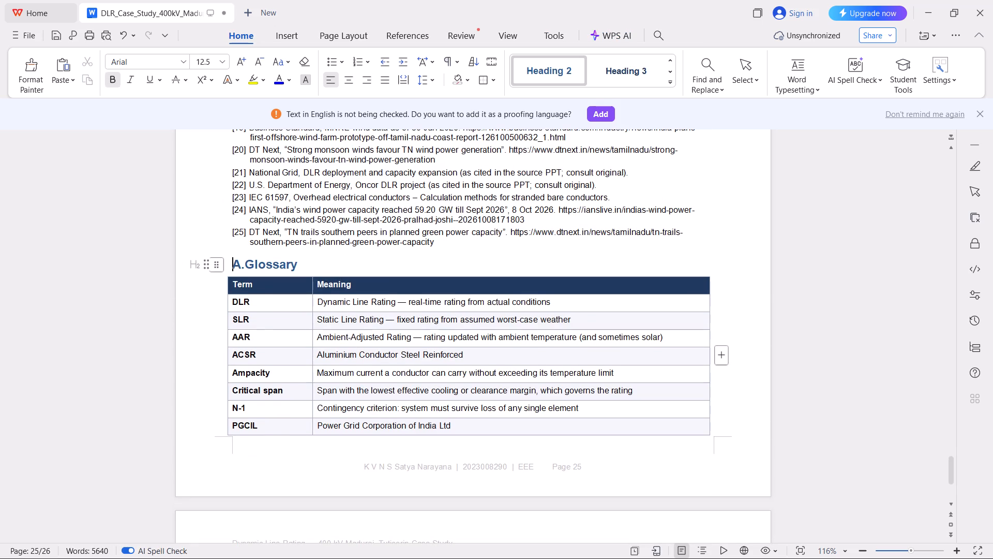
pyautogui.press('Return')
pyautogui.press('Return')
pyautogui.press('Return')
pyautogui.press('Return')
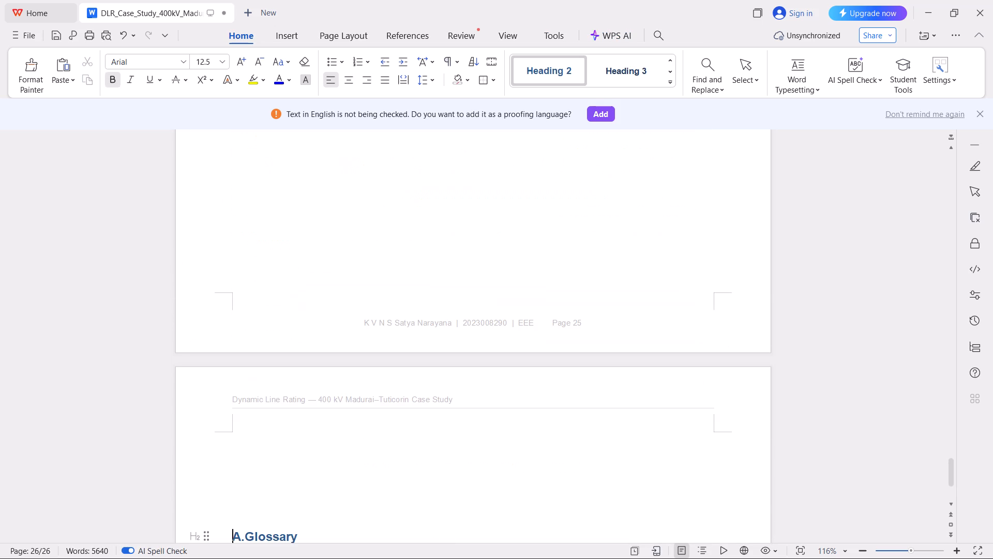
pyautogui.scroll(-15, 230, 261)
# Copy "Tamil Nadu wind farm (e.g., Muppandal / Tuticorin) to illustrate the generation served by the line" from Figure 7.3's placeholder and search Google in Chrome.
pyautogui.scroll(20, 230, 261)
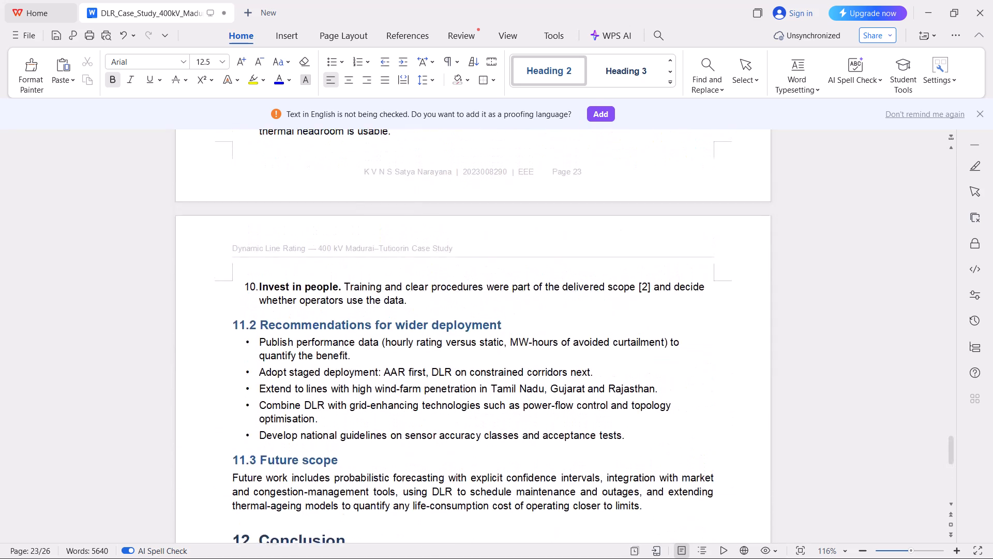
pyautogui.scroll(6, 230, 261)
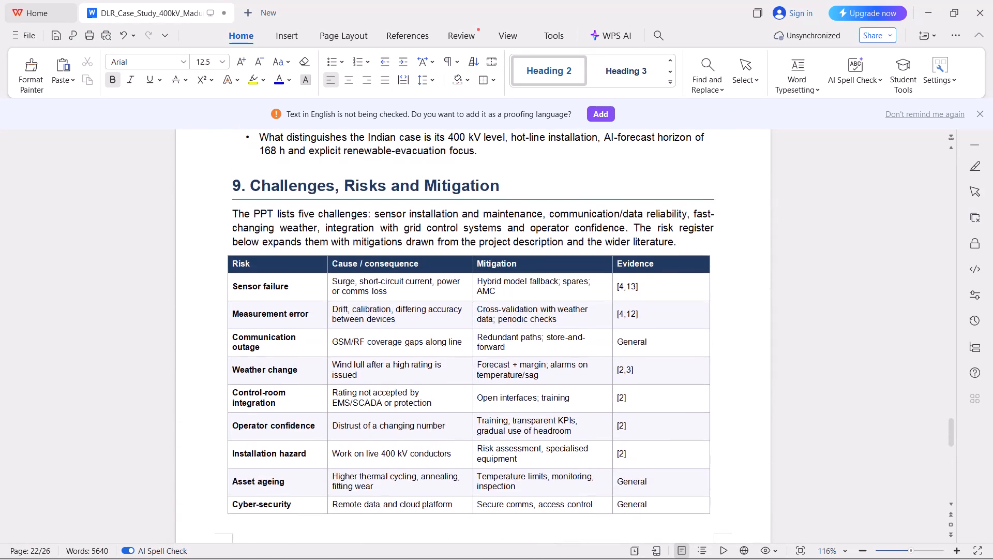
pyautogui.scroll(4, 230, 261)
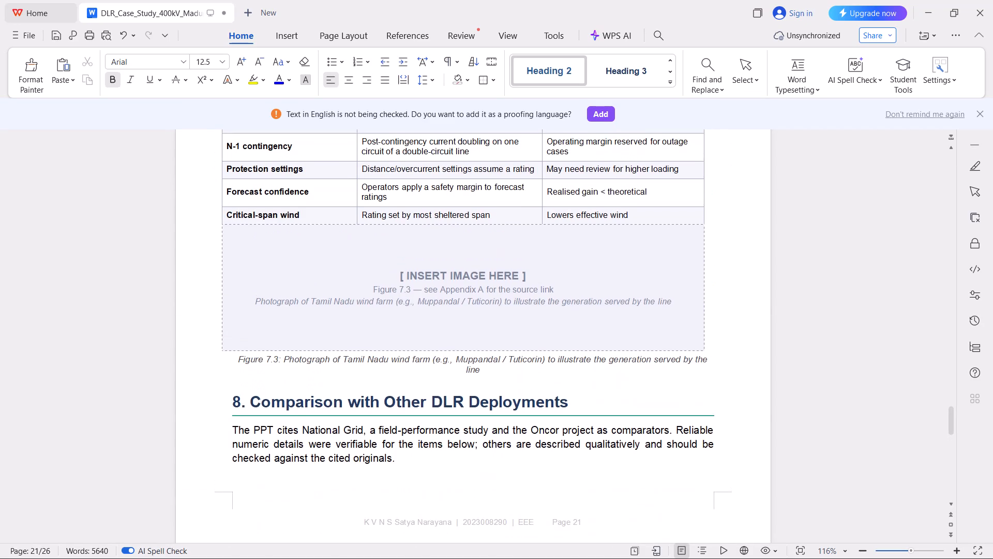
pyautogui.moveTo(676, 299); pyautogui.dragTo(310, 301)
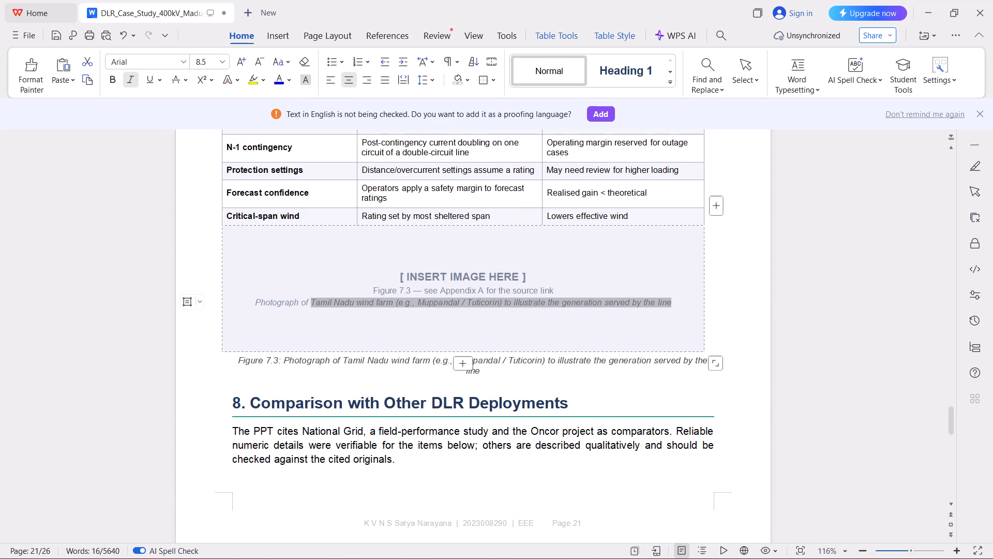
pyautogui.moveTo(310, 301); pyautogui.dragTo(310, 302)
pyautogui.hotkey('ctrl', 'c')
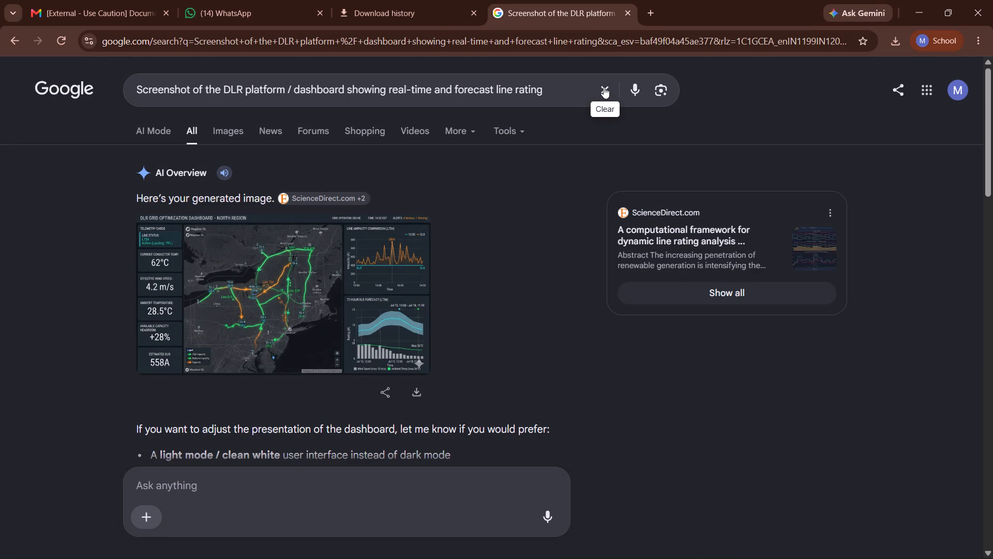
pyautogui.click(604, 87)
pyautogui.hotkey('ctrl', 'v')
pyautogui.keyDown('ctrl'); pyautogui.click(604, 87); pyautogui.keyUp('ctrl')
pyautogui.press('Return')
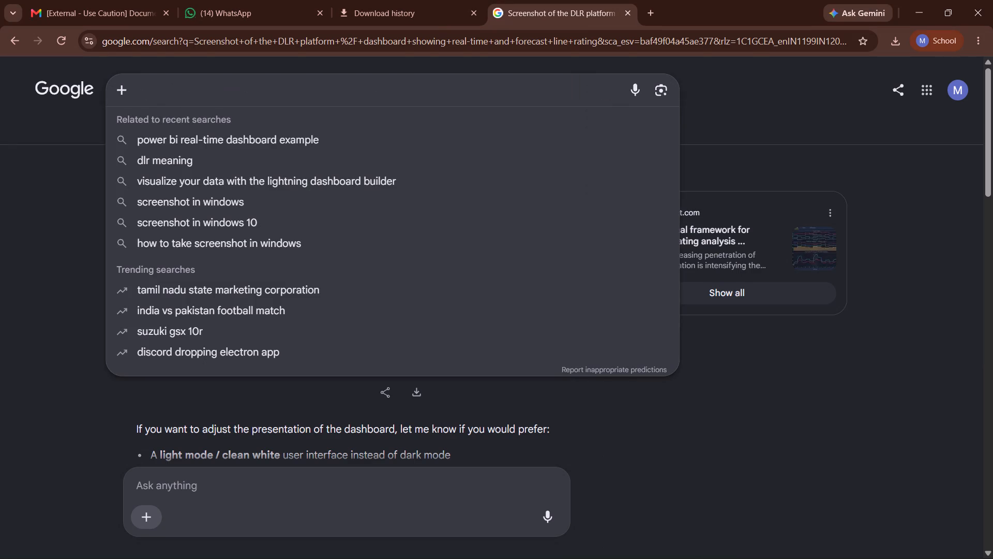
pyautogui.hotkey('ctrl', 'v')
pyautogui.press('Return')
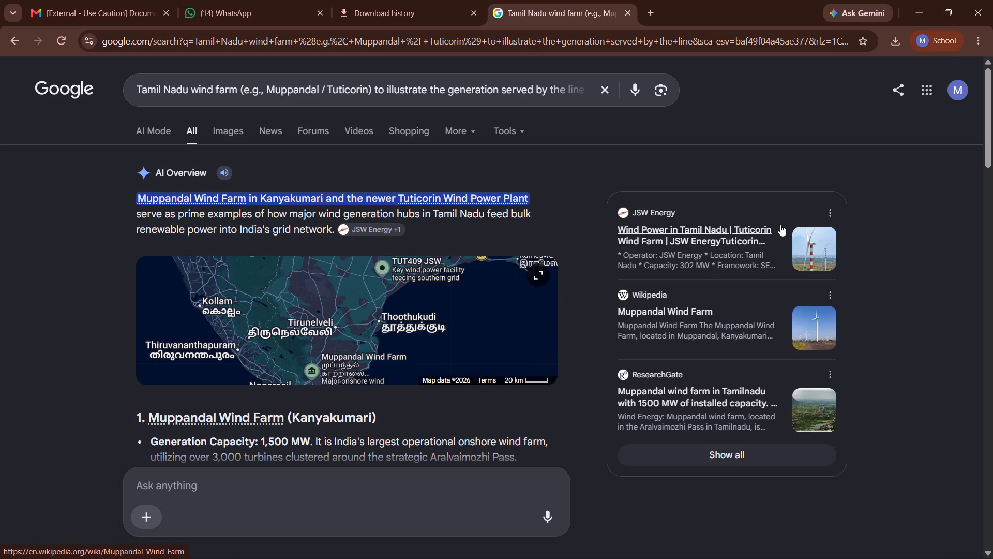
# Open the JSW Energy Tuticorin Wind Farm result and copy its wind turbine banner image.
pyautogui.click(817, 257)
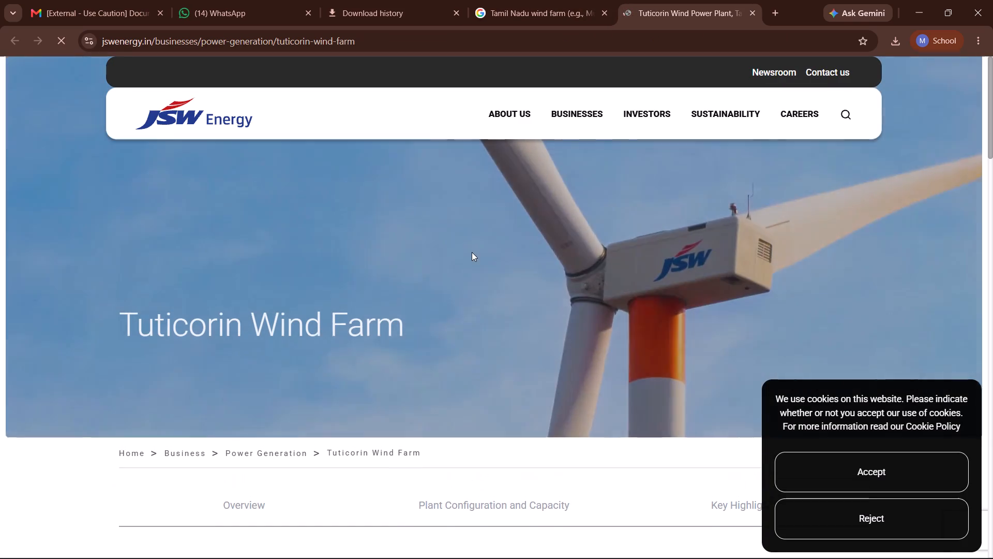
pyautogui.rightClick(472, 252)
pyautogui.click(519, 304)
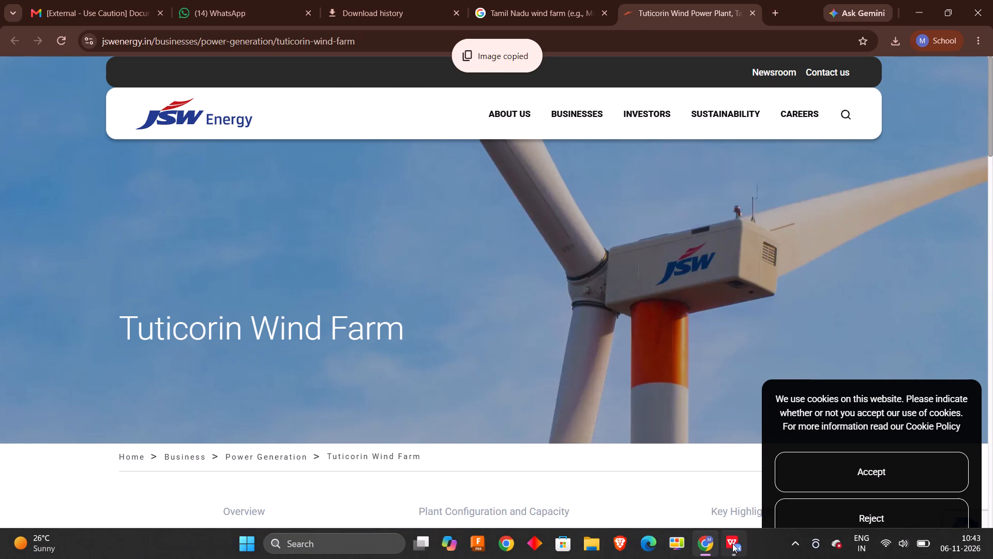
# Switch to WPS Office, paste the copied wind turbine image into Figure 7.3's placeholder and delete the leftover placeholder text above it.
pyautogui.click(732, 543)
pyautogui.hotkey('ctrl', 'v')
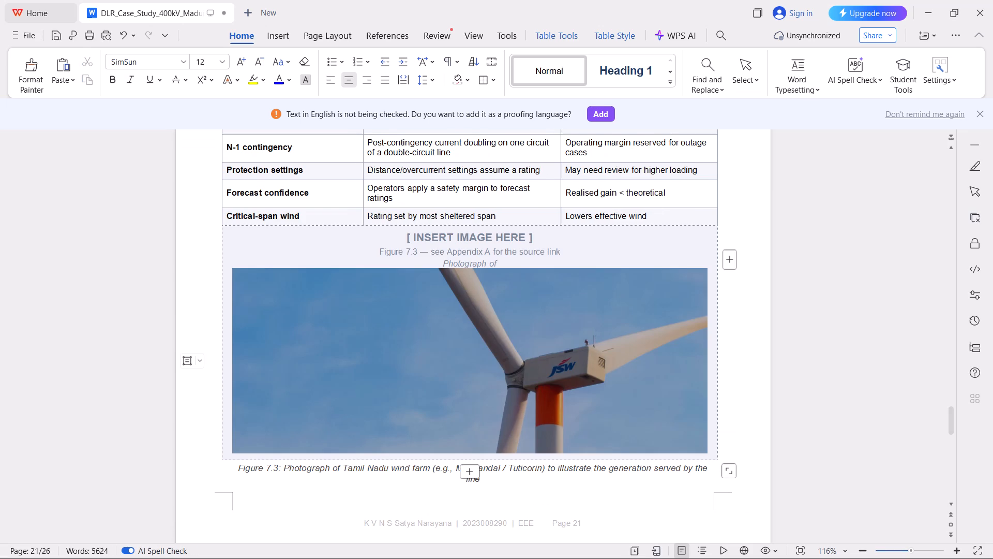
pyautogui.moveTo(505, 263); pyautogui.dragTo(409, 238)
pyautogui.press('BackSpace')
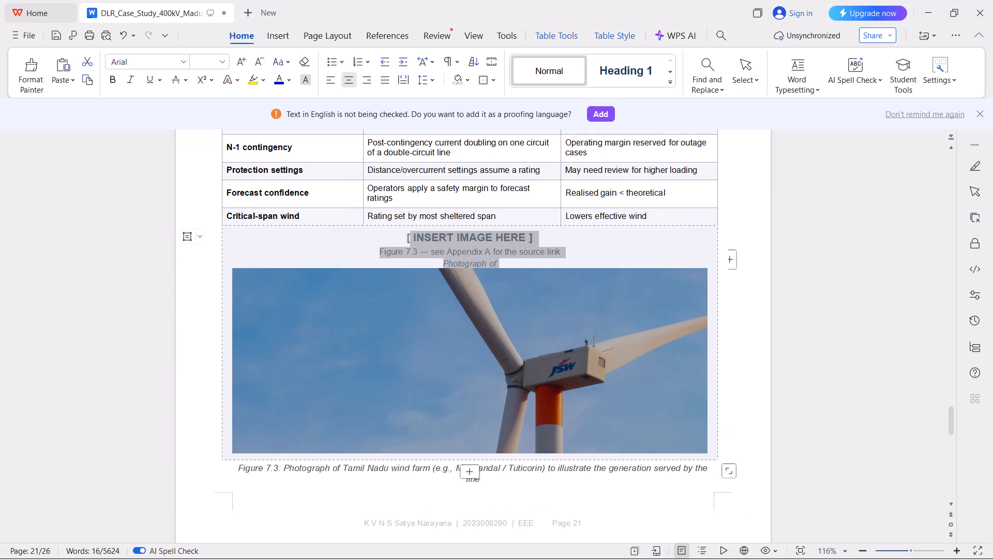
# Save the DLR case study document under its existing name.
pyautogui.scroll(-4, 479, 408)
pyautogui.scroll(13, 479, 408)
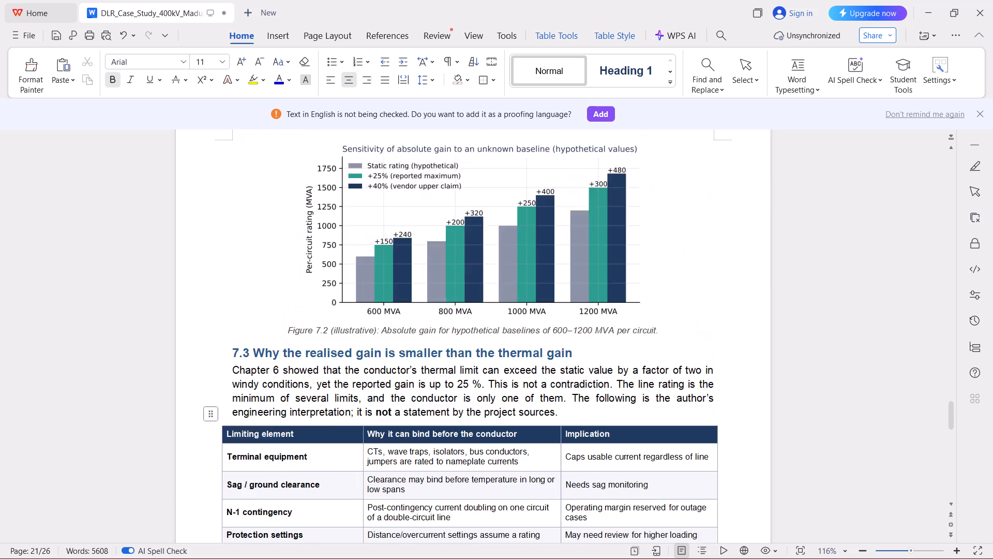
pyautogui.scroll(10, 479, 408)
pyautogui.scroll(12, 479, 408)
pyautogui.scroll(11, 479, 408)
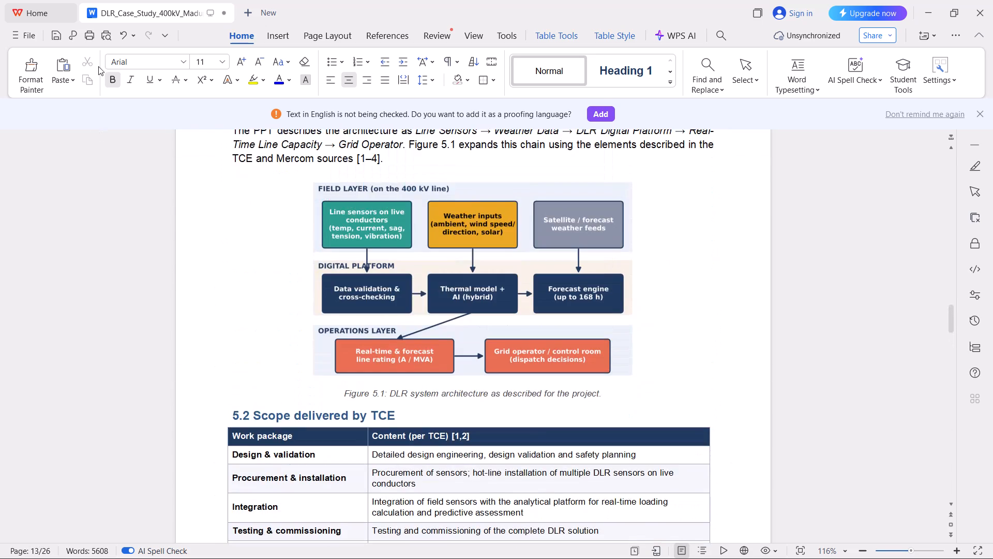
pyautogui.click(33, 34)
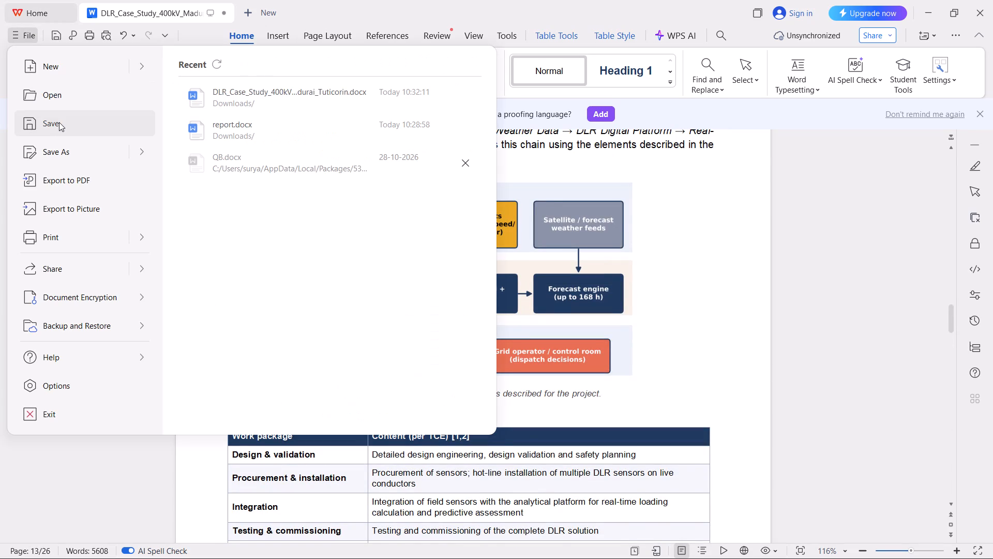
pyautogui.click(59, 122)
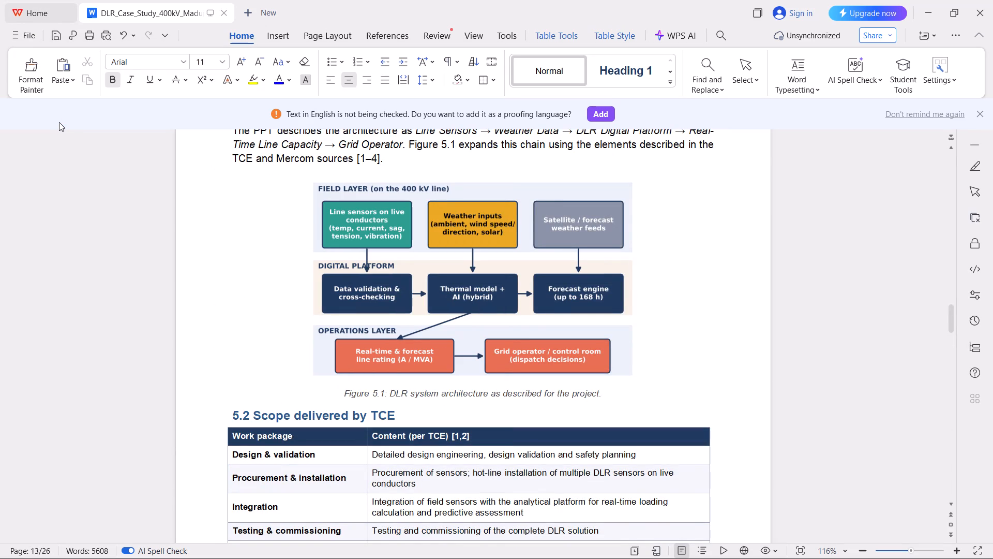
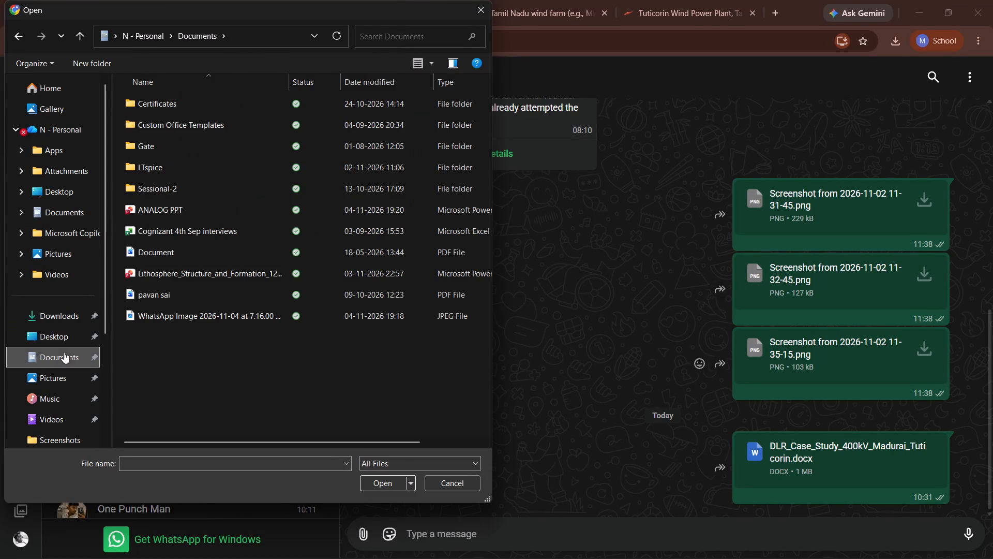
# Switch to WPS Office and save the DLR case study report.
pyautogui.click(595, 243)
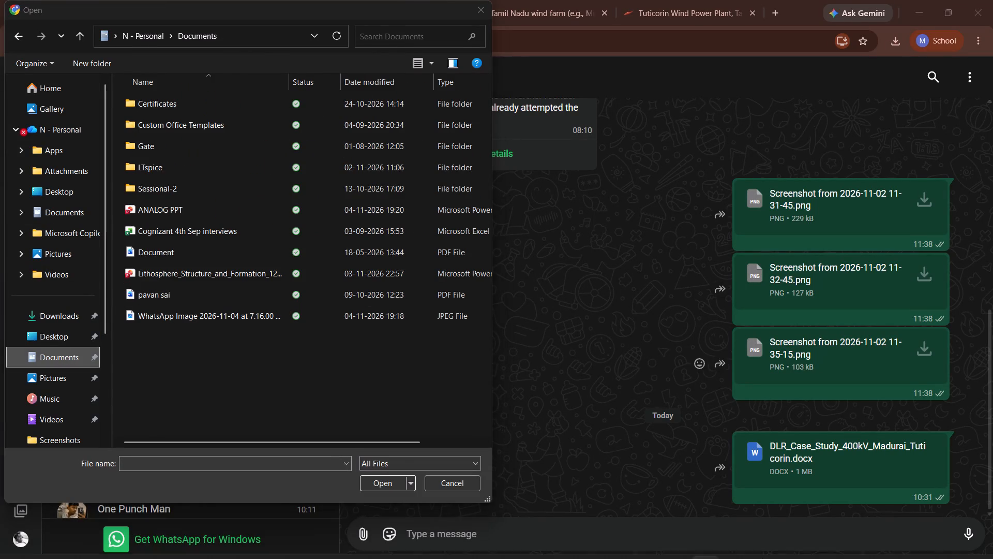
pyautogui.click(728, 545)
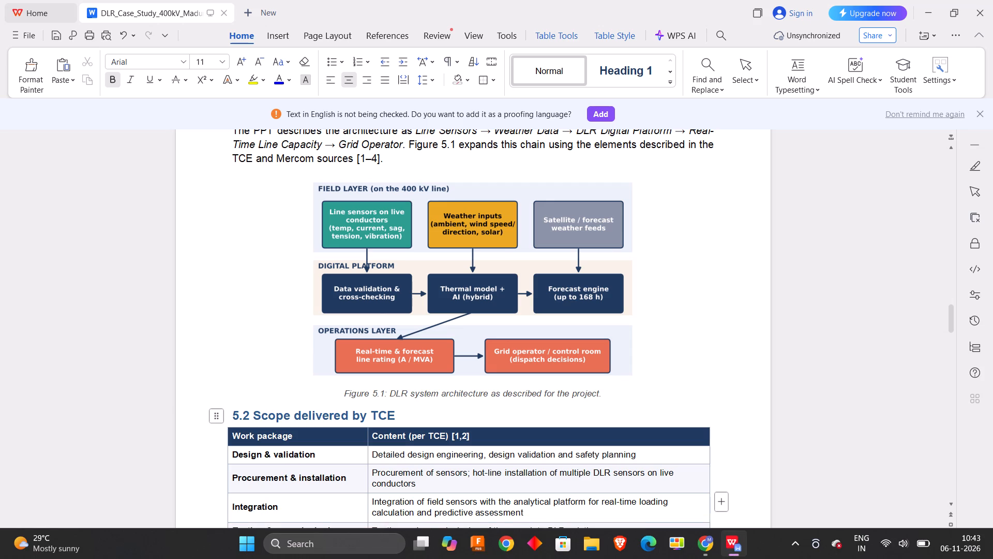
pyautogui.hotkey('ctrl', 's')
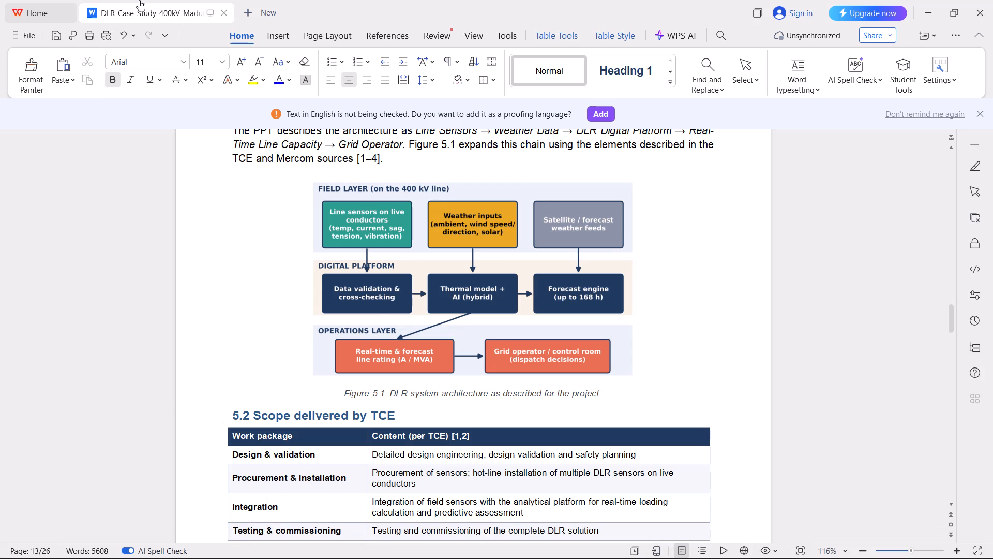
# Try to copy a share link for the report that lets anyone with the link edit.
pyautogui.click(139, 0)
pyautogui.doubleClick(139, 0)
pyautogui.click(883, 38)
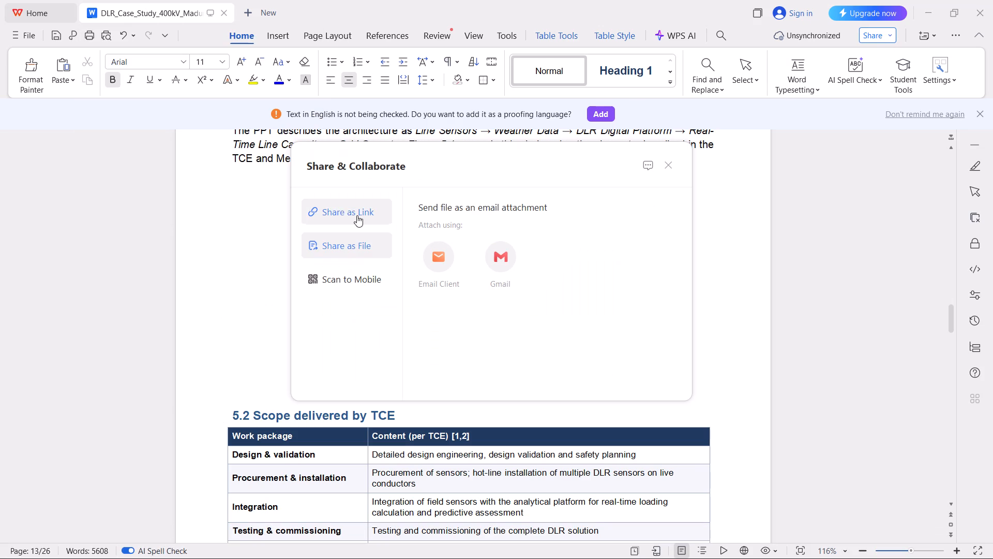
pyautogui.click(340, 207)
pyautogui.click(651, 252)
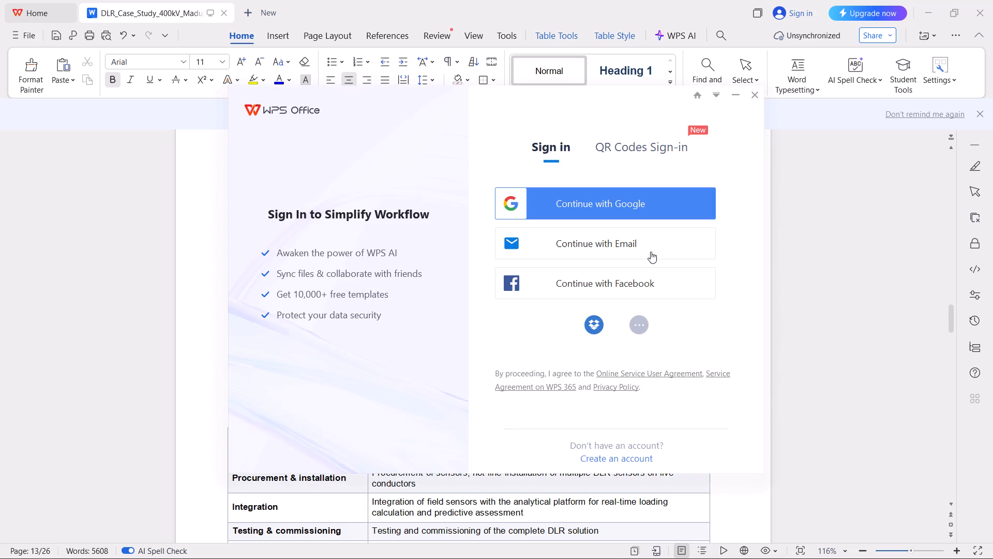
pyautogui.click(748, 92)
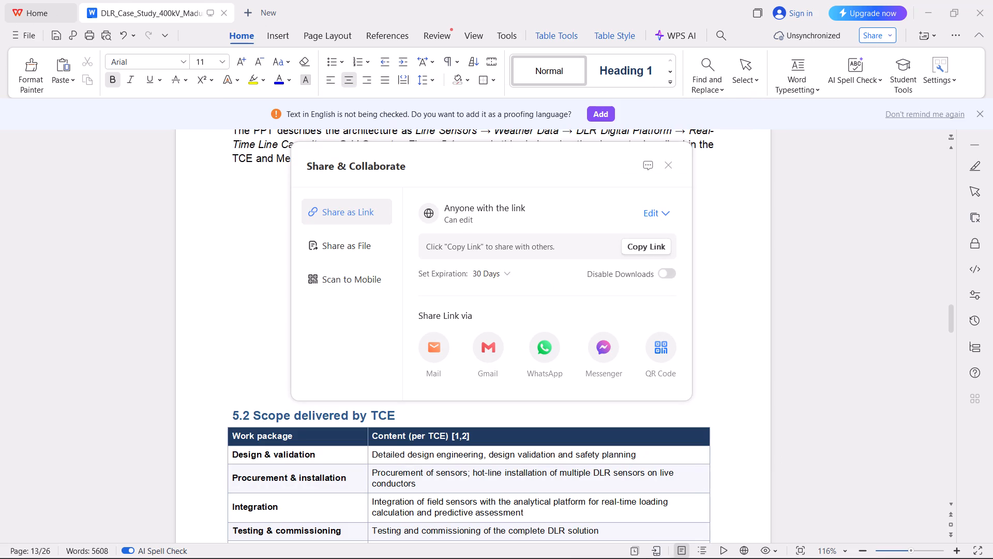
# Return to Chrome and choose DLR_Case_Study_400kV_Madurai_Tuticorin from the Downloads folder as the WhatsApp attachment.
pyautogui.click(707, 551)
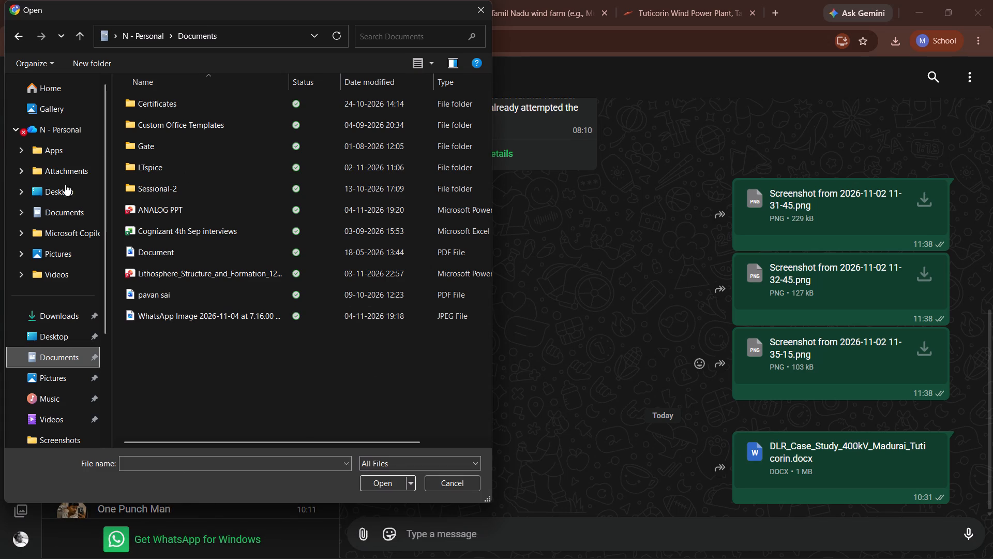
pyautogui.click(56, 90)
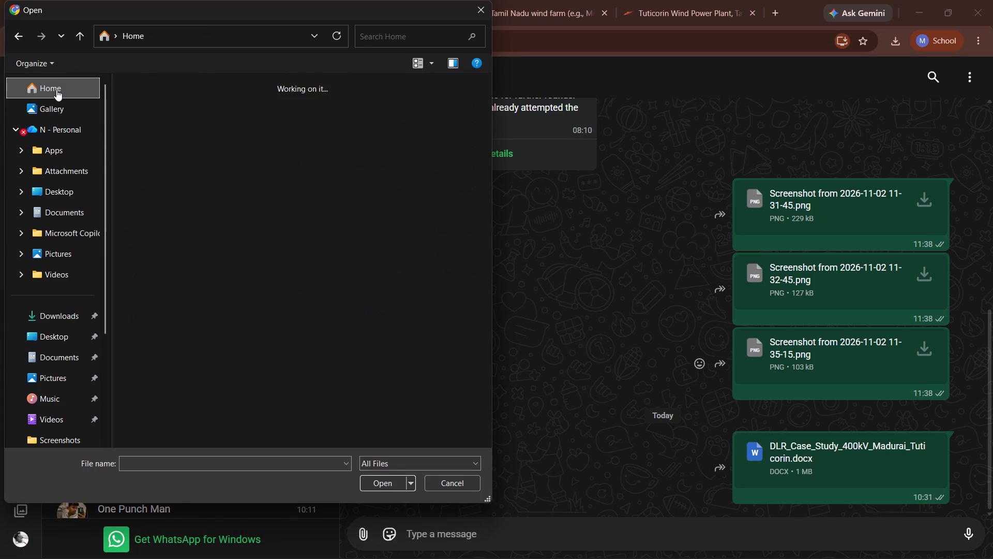
pyautogui.scroll(1, 280, 302)
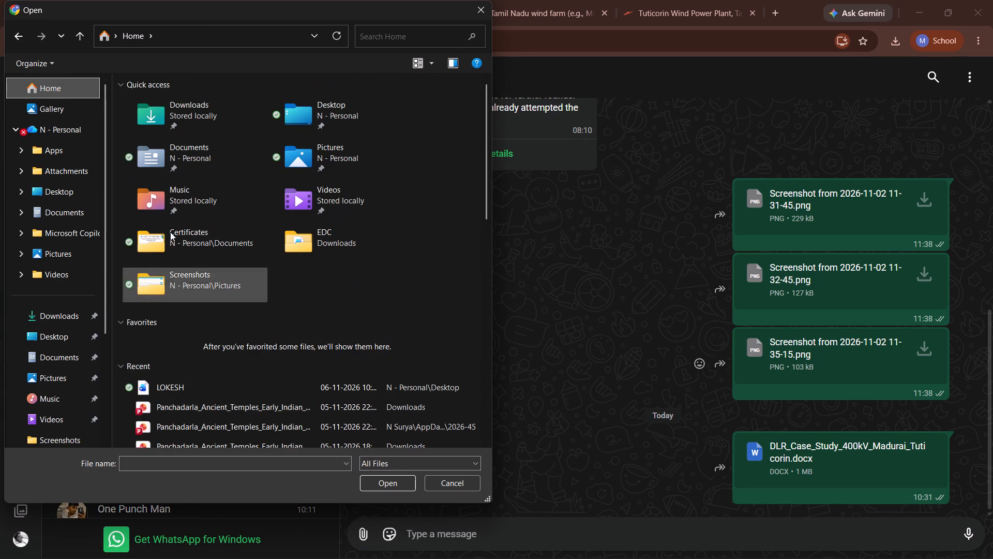
pyautogui.click(56, 109)
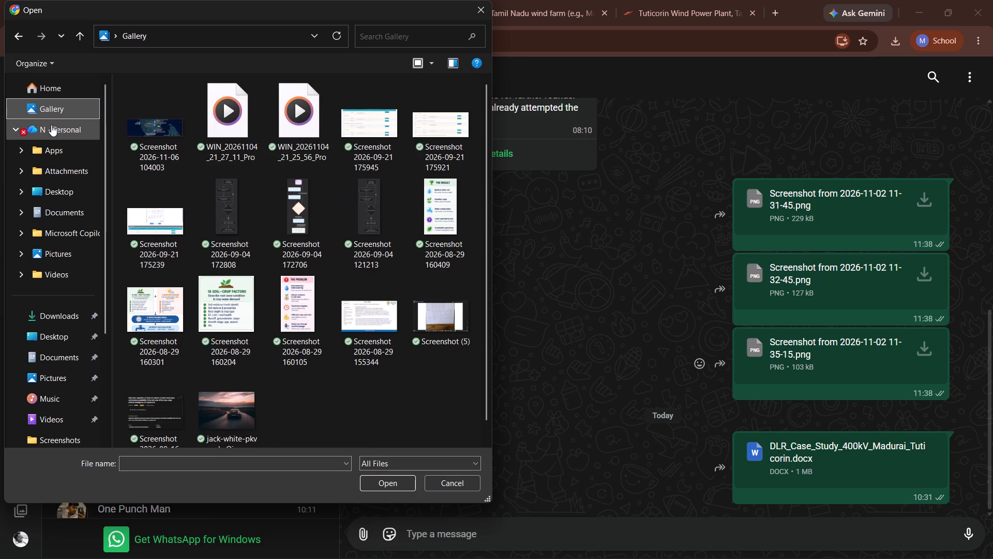
pyautogui.click(58, 323)
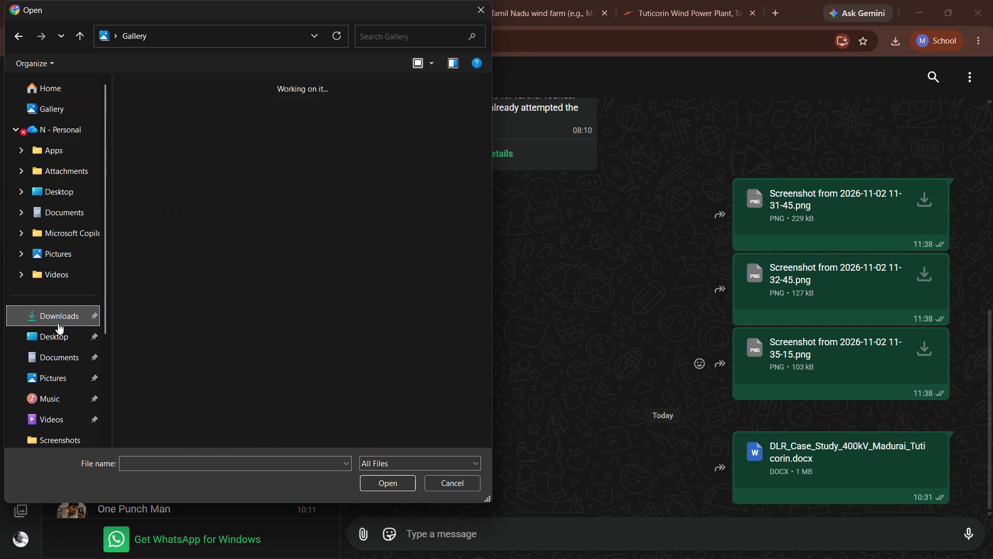
pyautogui.click(291, 94)
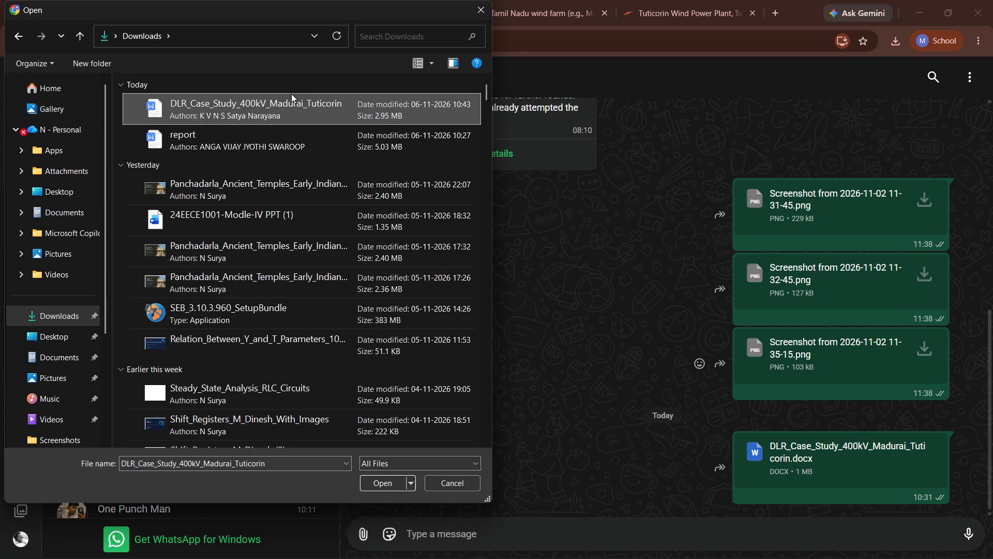